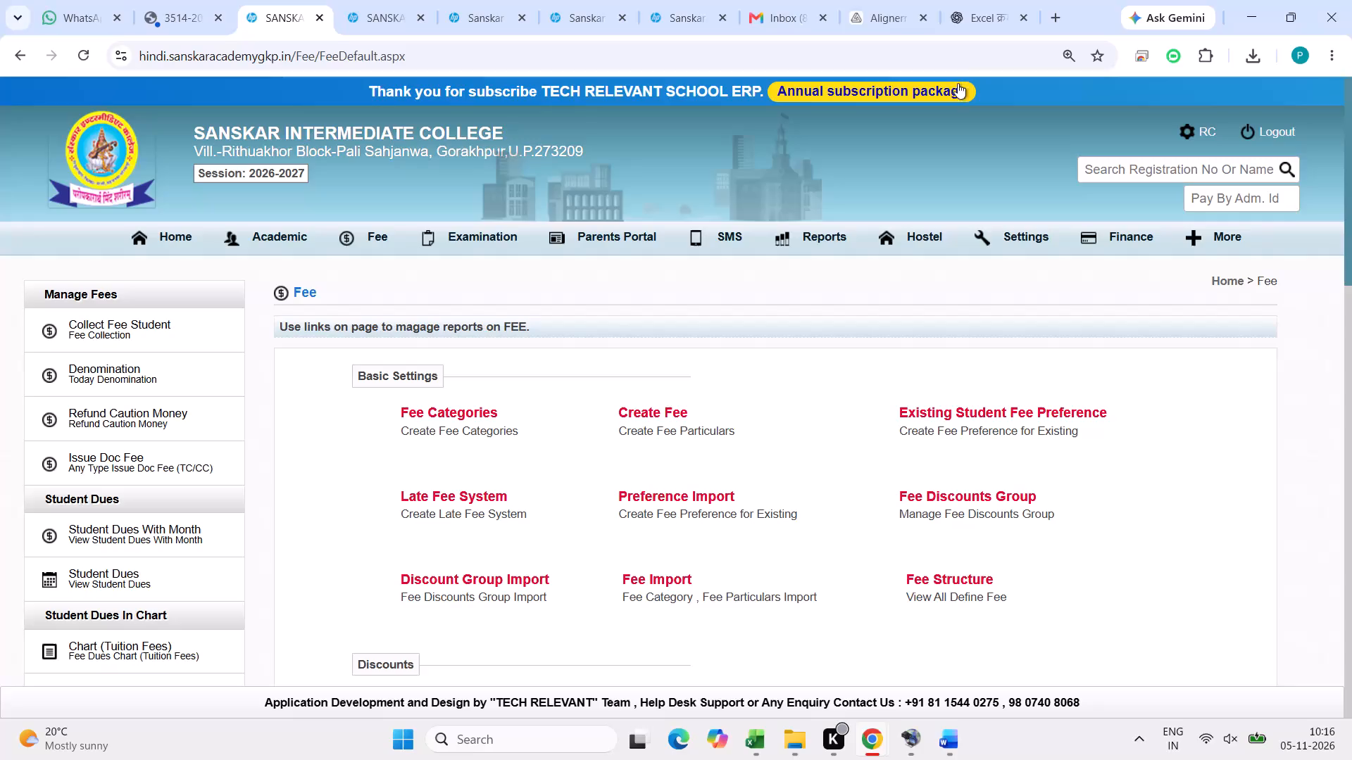
Search for student Simran and open the fee payment page of the Simran in section 9H.M.Girls, class IX.
click(1114, 181)
text(SIMRAN)
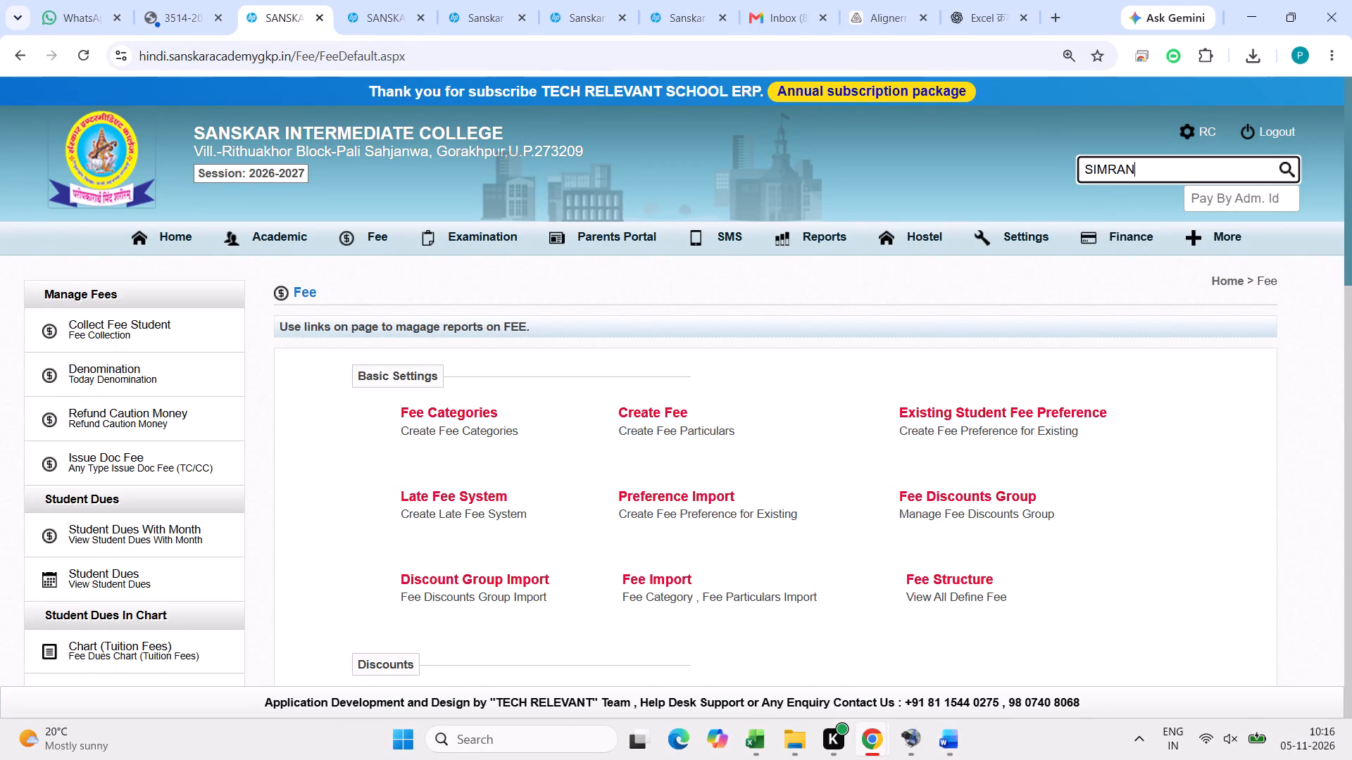
key(space)
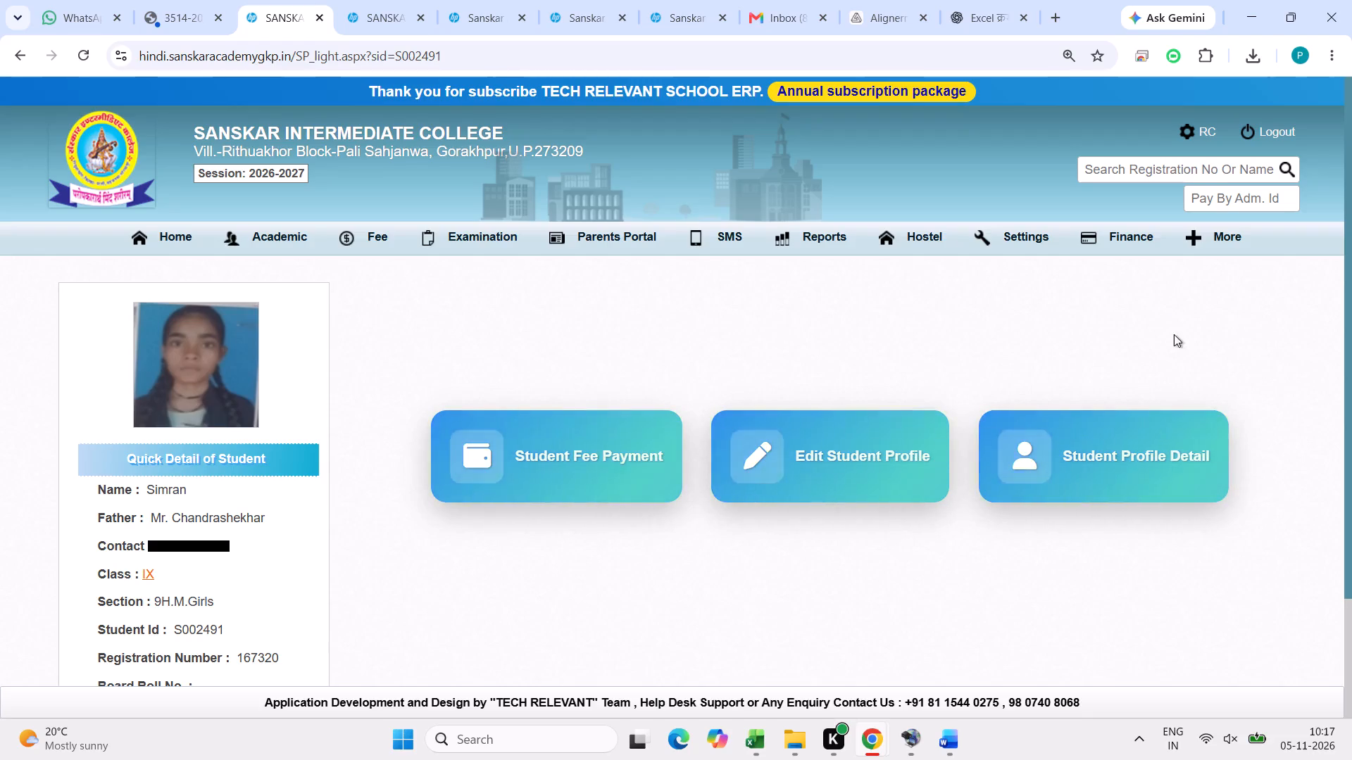
click(597, 450)
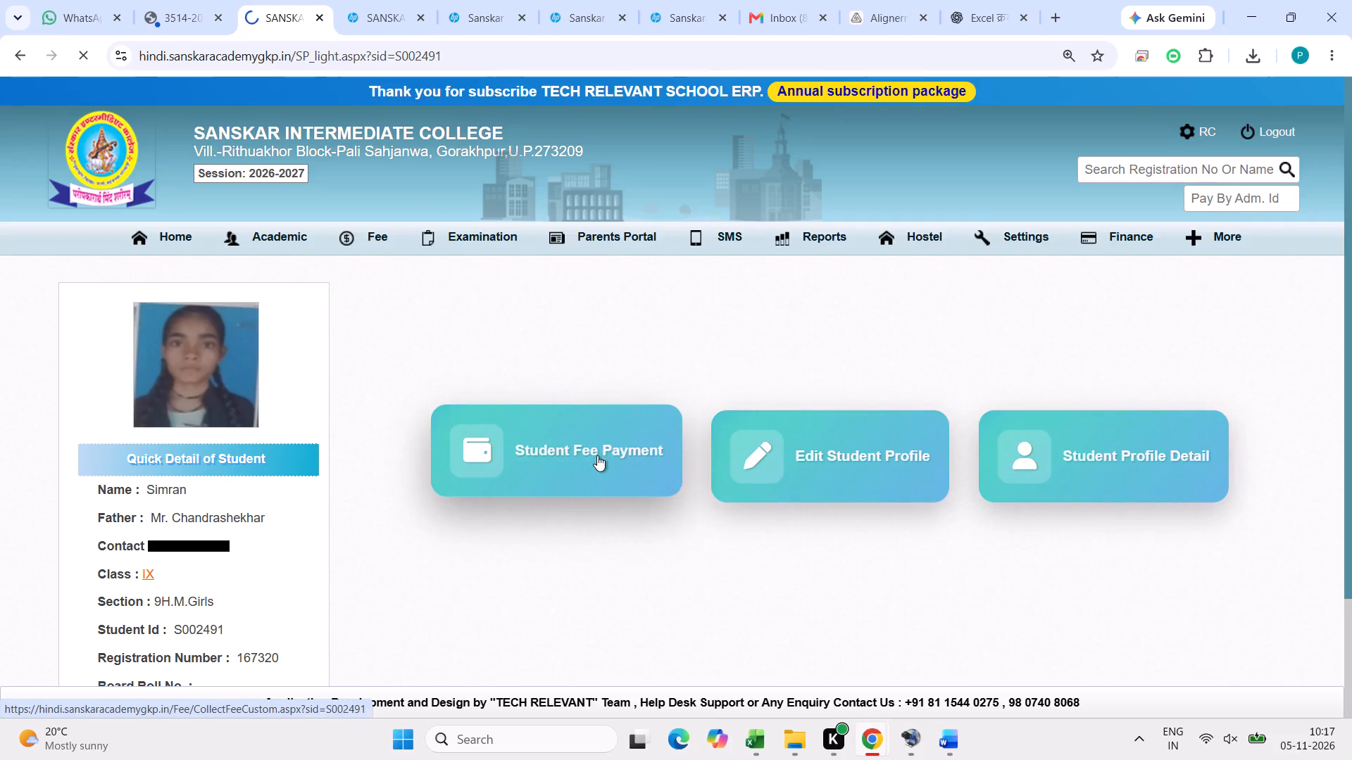
Examine the student's details, collected fee receipts, and tuition and transport fee status on the fee payment page.
scroll(596, 453, down, 3)
scroll(600, 452, up, 1)
scroll(600, 452, down, 9)
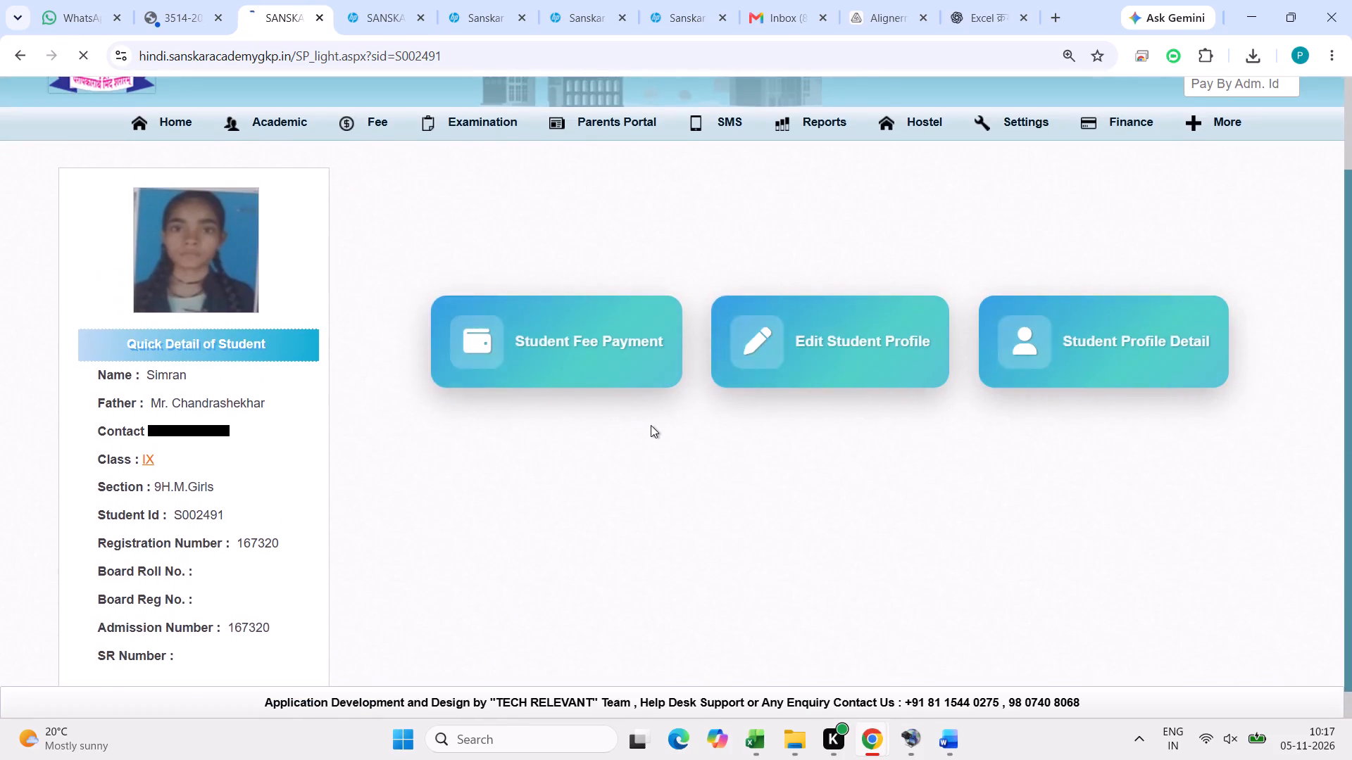
scroll(655, 424, down, 9)
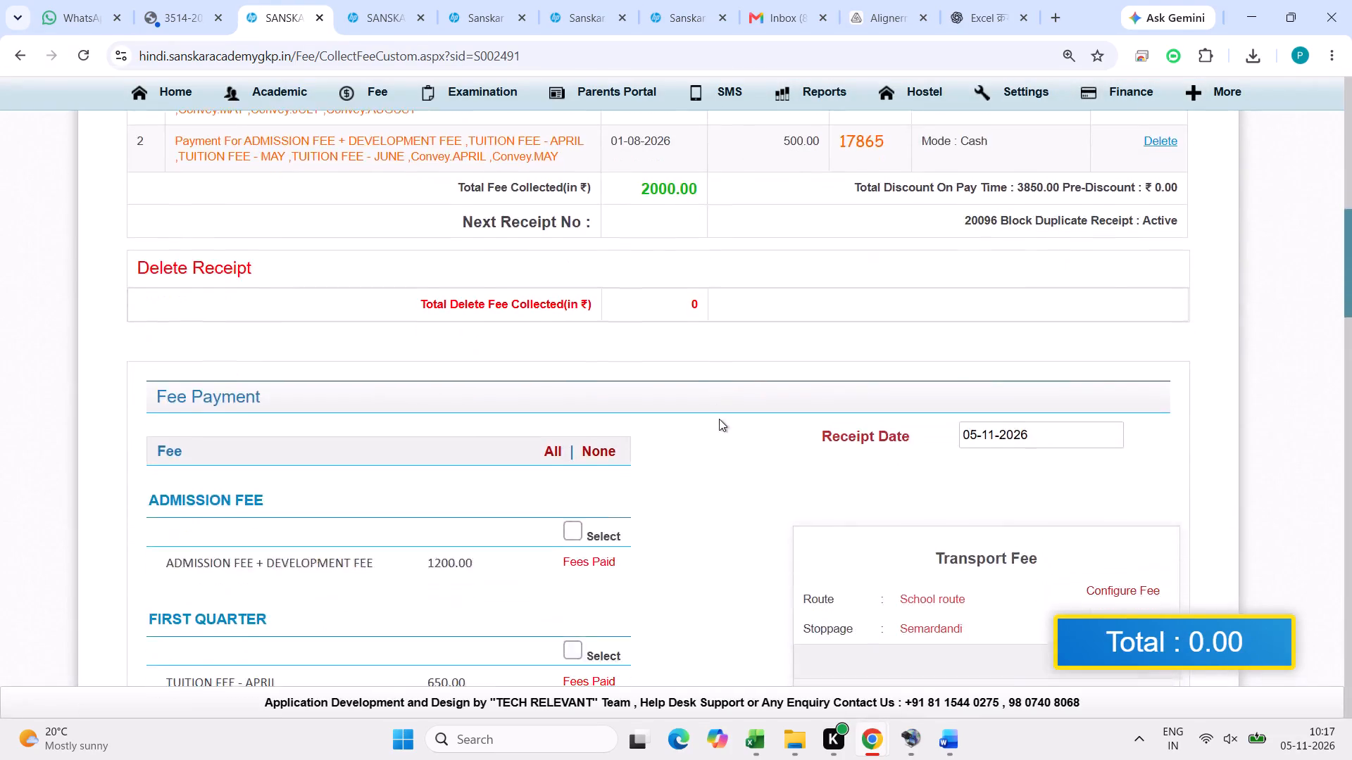
scroll(719, 419, down, 1)
scroll(719, 419, up, 1)
scroll(719, 419, down, 3)
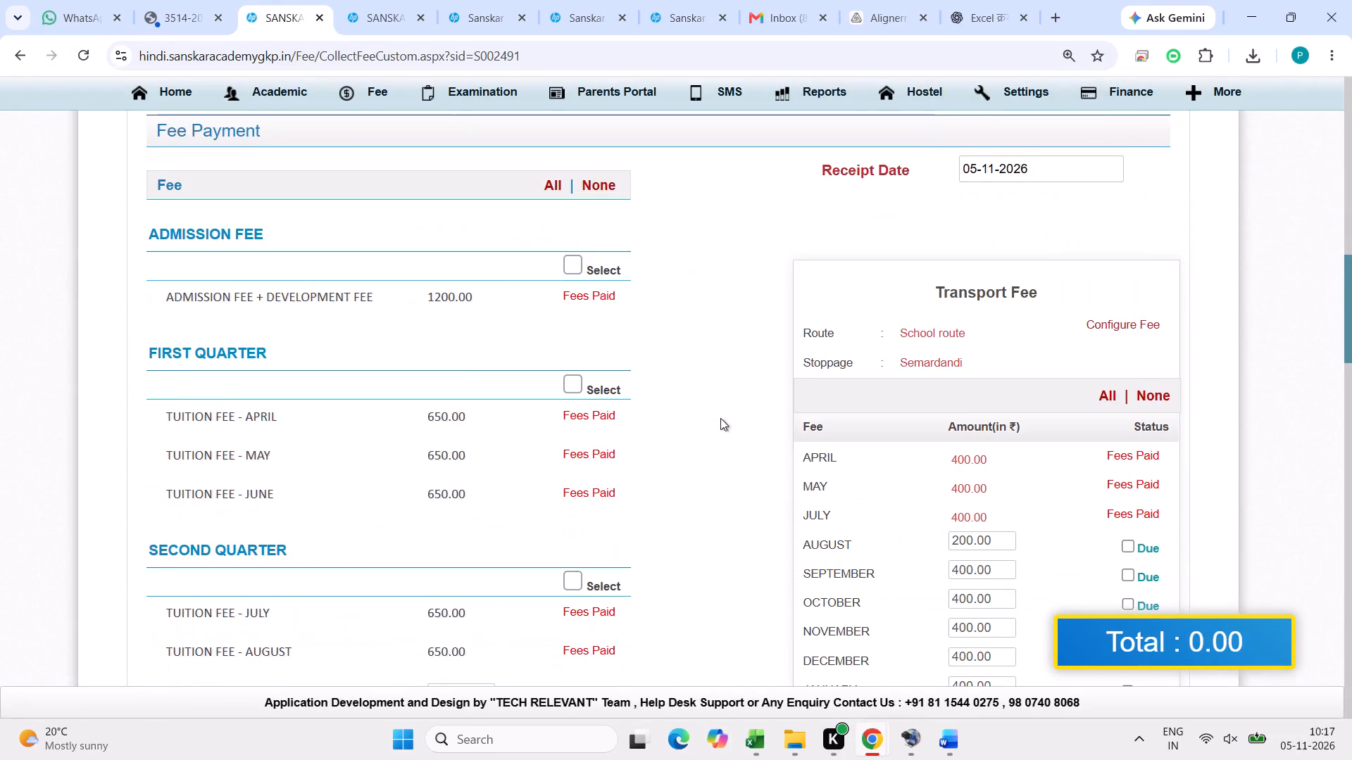
scroll(720, 418, up, 1)
scroll(720, 418, down, 1)
scroll(720, 418, up, 1)
scroll(720, 418, down, 1)
scroll(720, 415, up, 10)
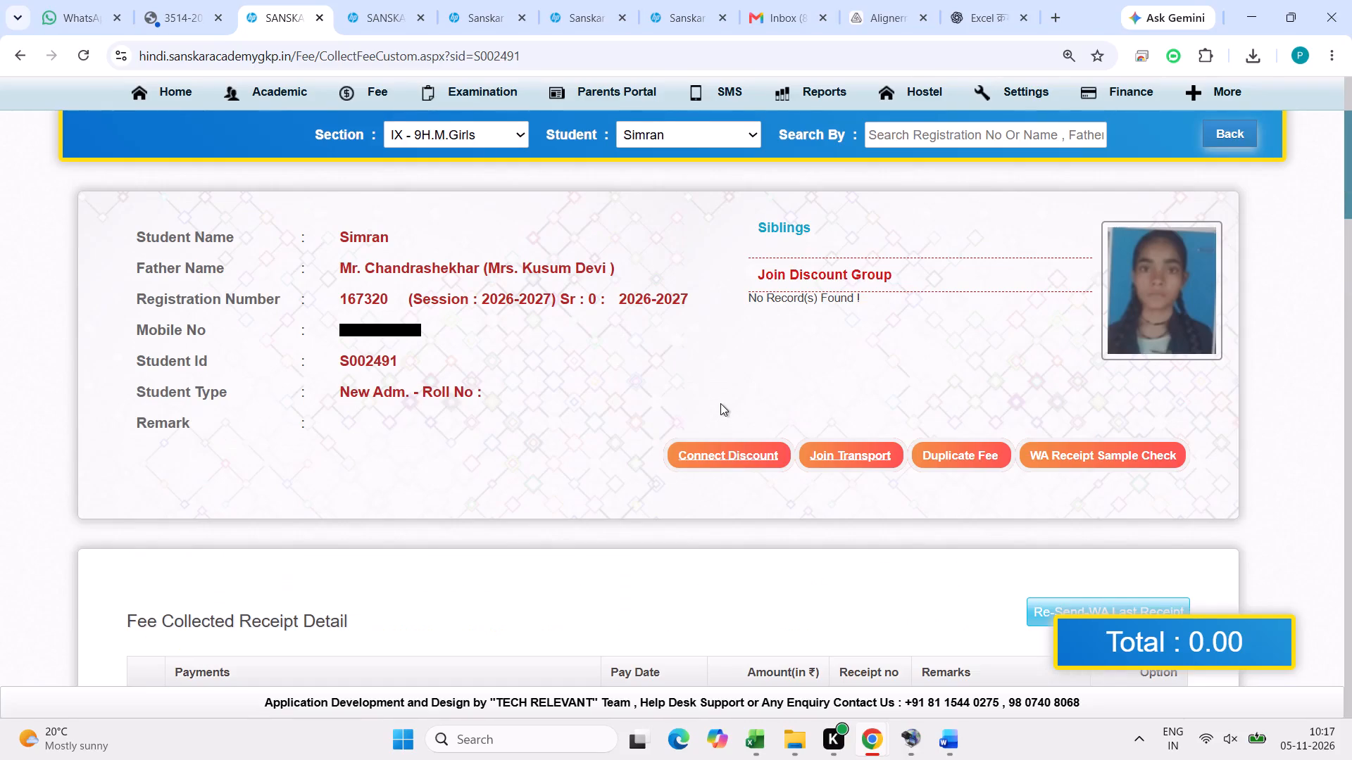
scroll(720, 403, down, 5)
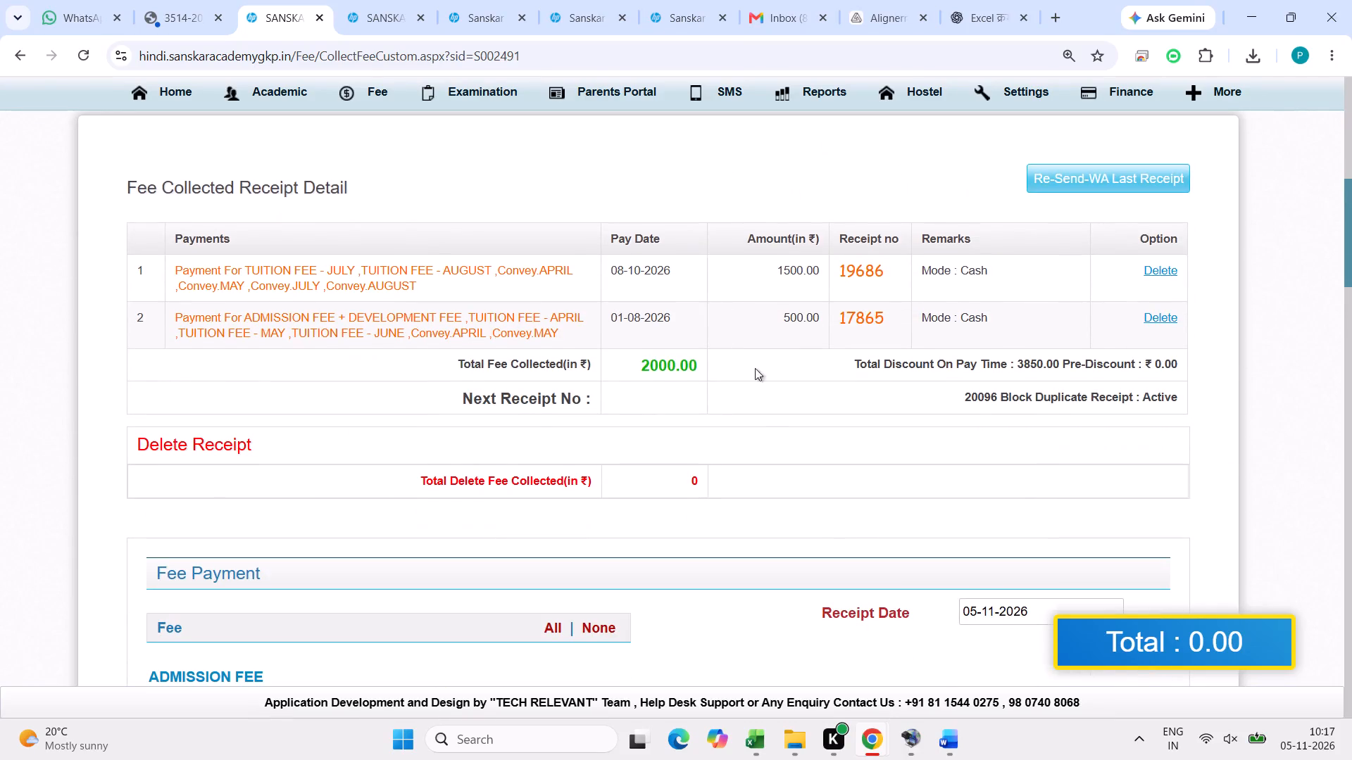
Open the 08-10-2026 fee receipt, examine its particulars and close it.
click(879, 272)
scroll(876, 274, down, 3)
scroll(870, 285, up, 1)
scroll(870, 287, down, 1)
scroll(870, 287, up, 1)
scroll(870, 287, down, 3)
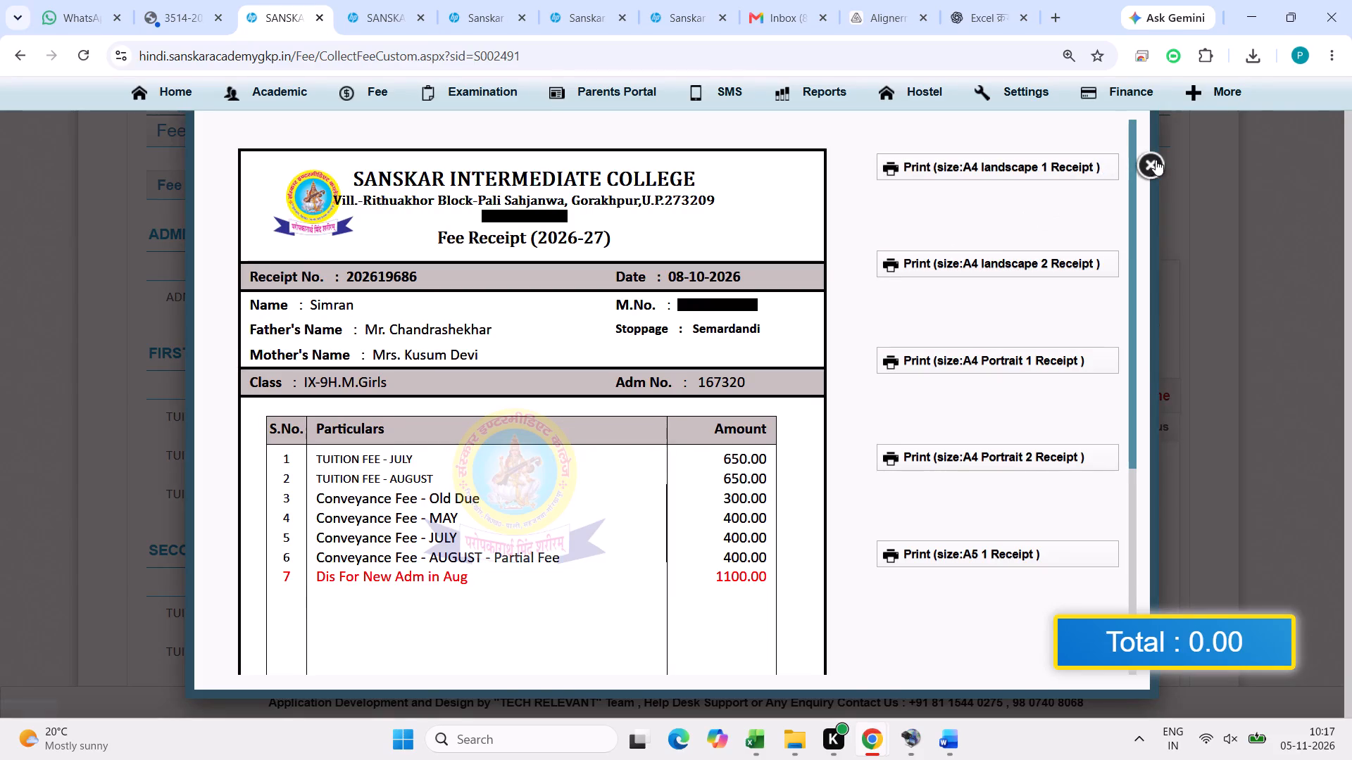
click(1156, 160)
Compare the student's due tuition, exam and transport fees with the receipts already collected.
scroll(1163, 197, up, 1)
scroll(1158, 205, down, 1)
scroll(1153, 215, up, 1)
scroll(1151, 222, down, 4)
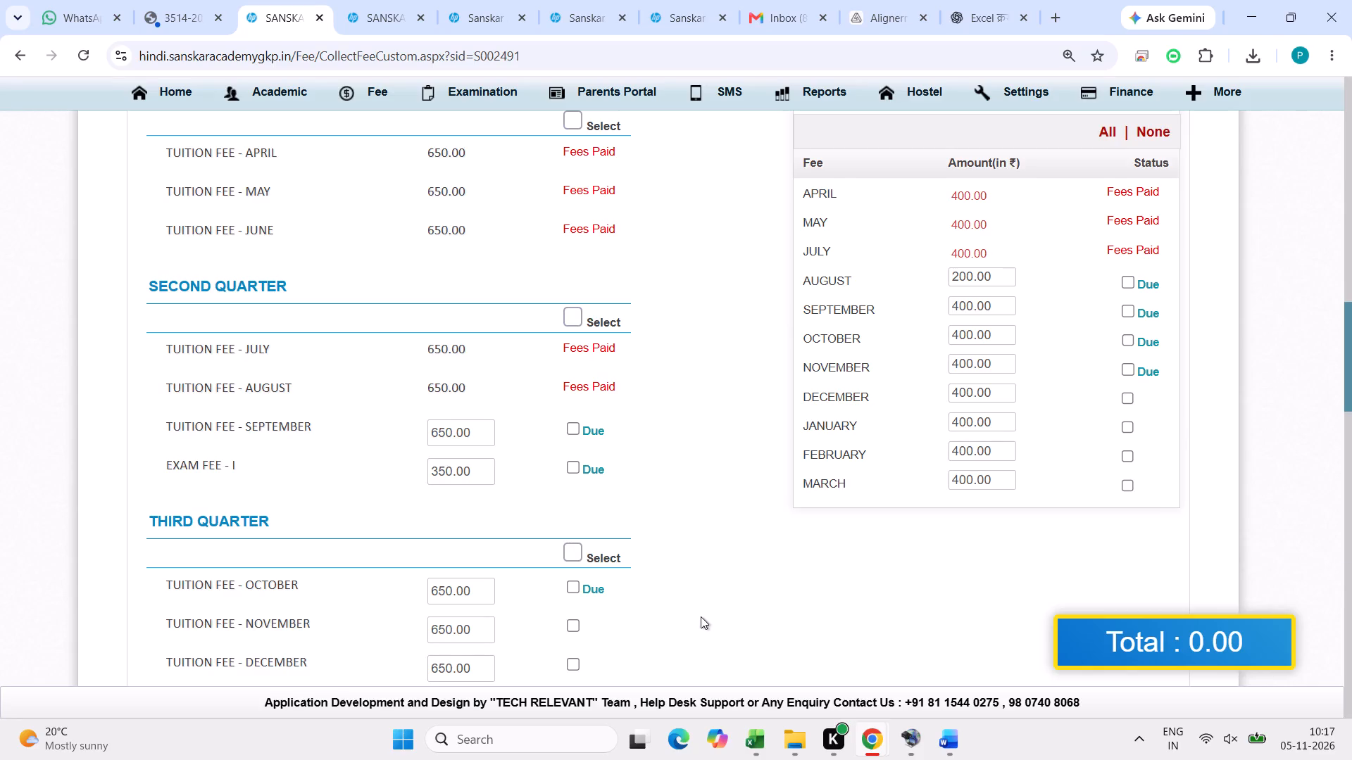
scroll(751, 609, up, 4)
scroll(751, 607, down, 1)
scroll(768, 583, up, 1)
scroll(769, 584, down, 1)
scroll(772, 584, up, 1)
scroll(772, 585, down, 1)
scroll(772, 585, up, 5)
scroll(795, 548, down, 1)
scroll(964, 405, up, 3)
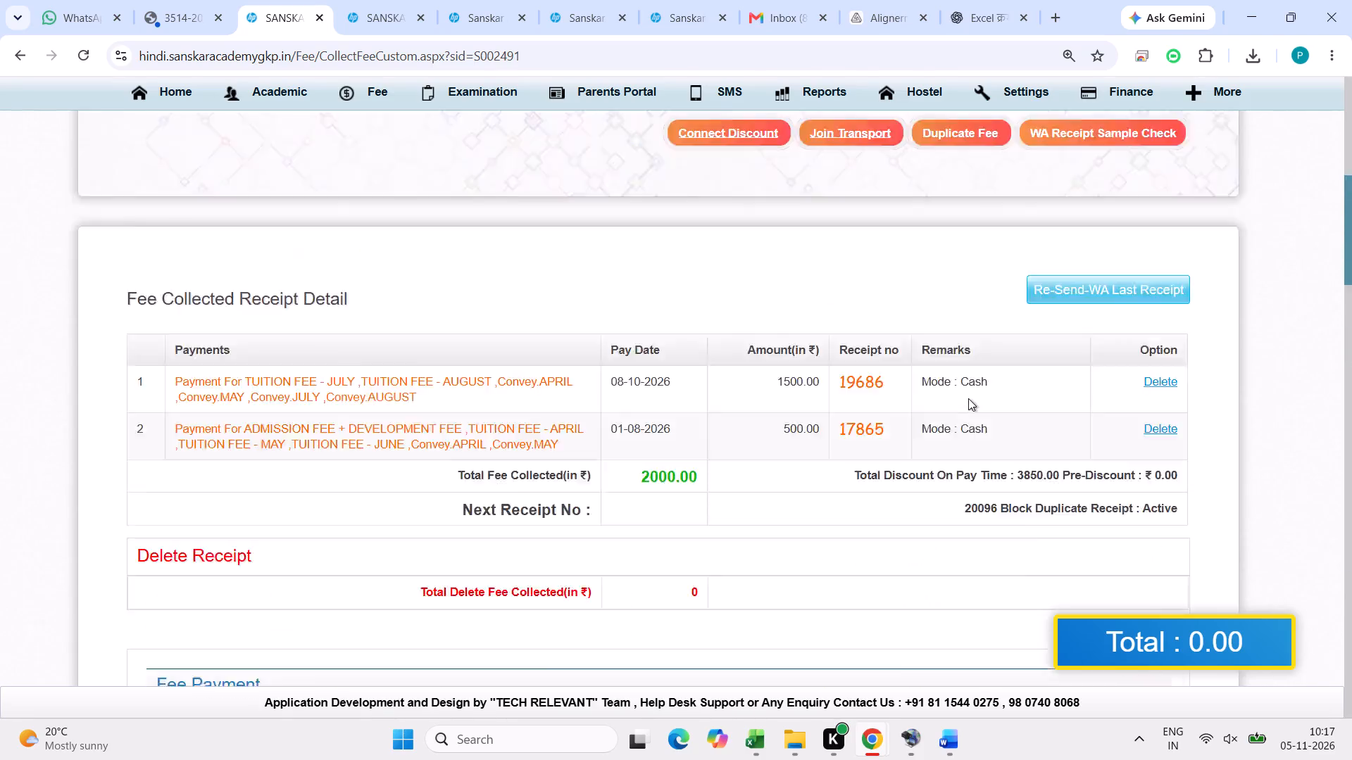
scroll(968, 398, up, 7)
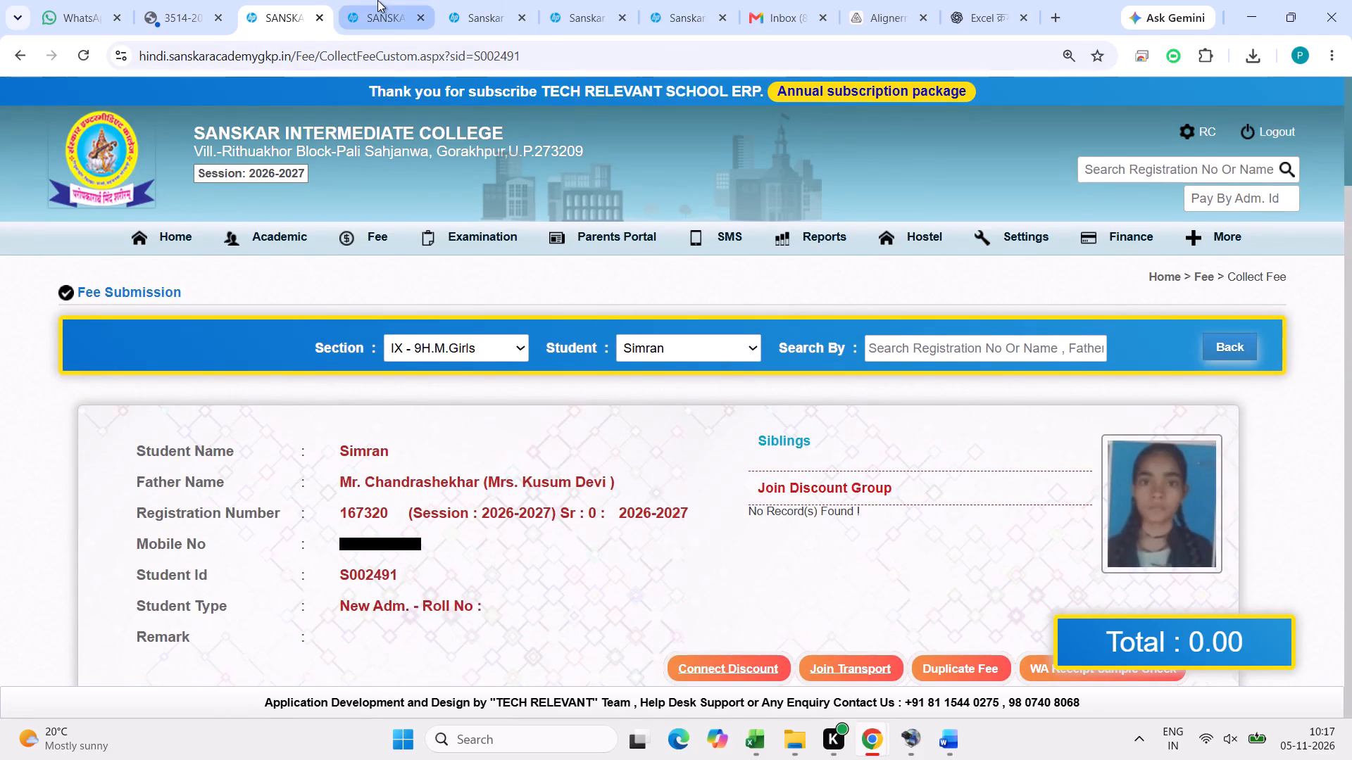
click(449, 53)
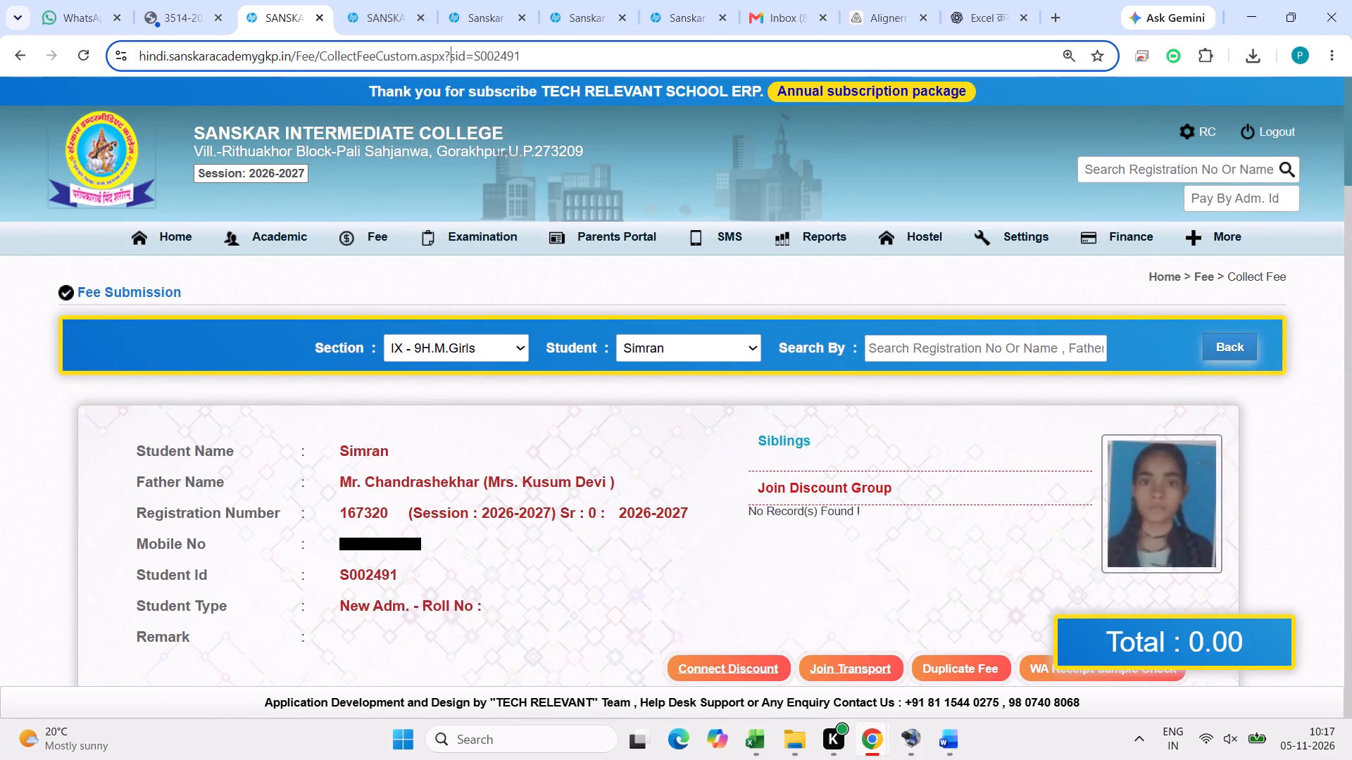
Switch to the Sanskar Academy site and search for student Sakshi.
click(487, 0)
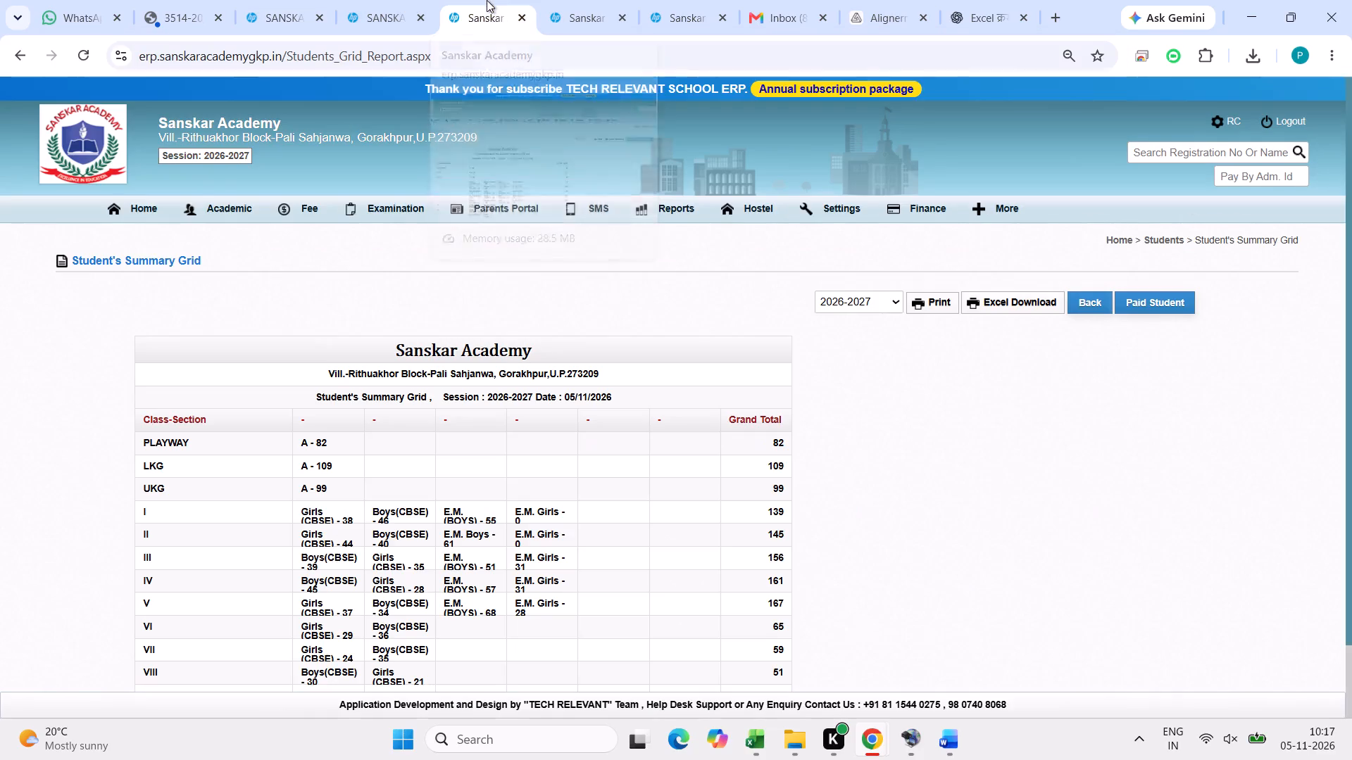
scroll(639, 252, up, 3)
scroll(643, 256, down, 1)
scroll(814, 259, up, 1)
scroll(817, 259, down, 1)
scroll(817, 259, up, 1)
scroll(817, 259, down, 1)
scroll(1160, 204, up, 4)
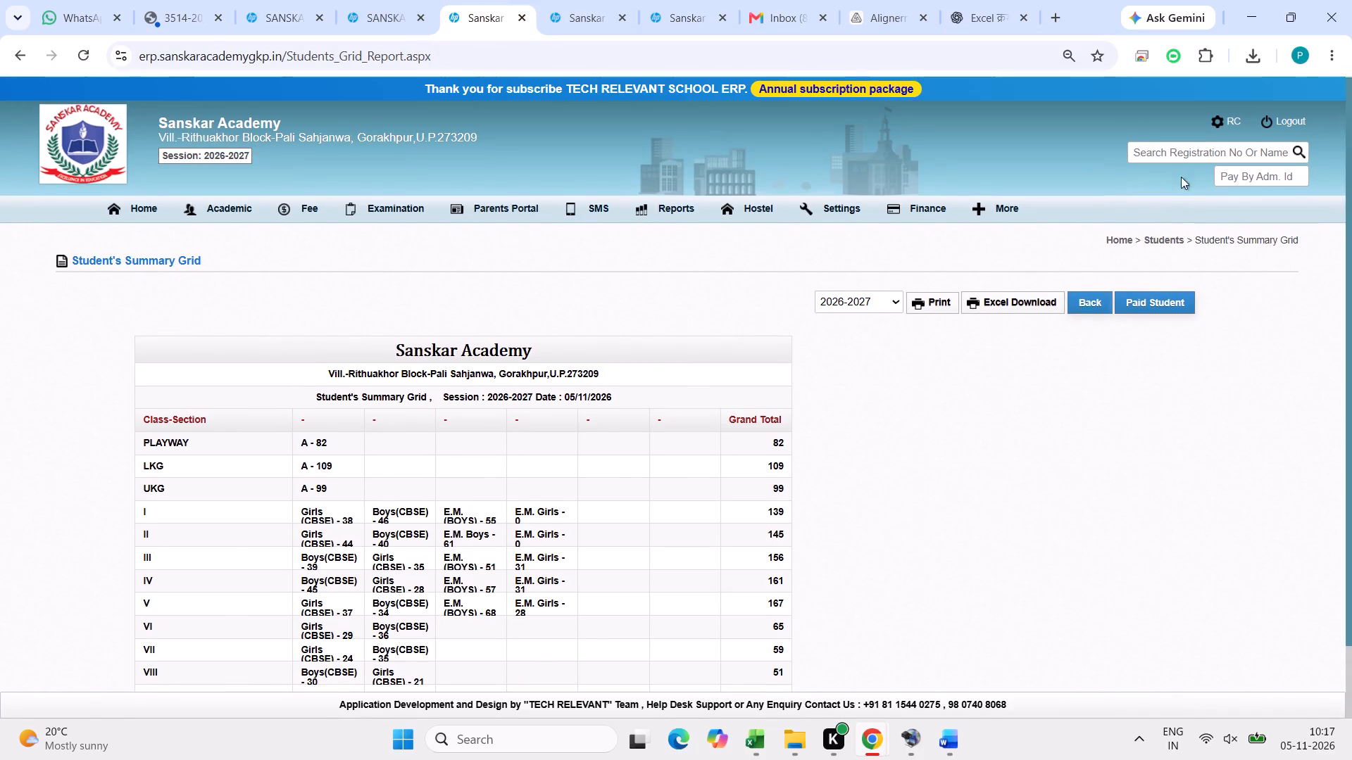
click(1173, 151)
text(SAKSHI)
key(space)
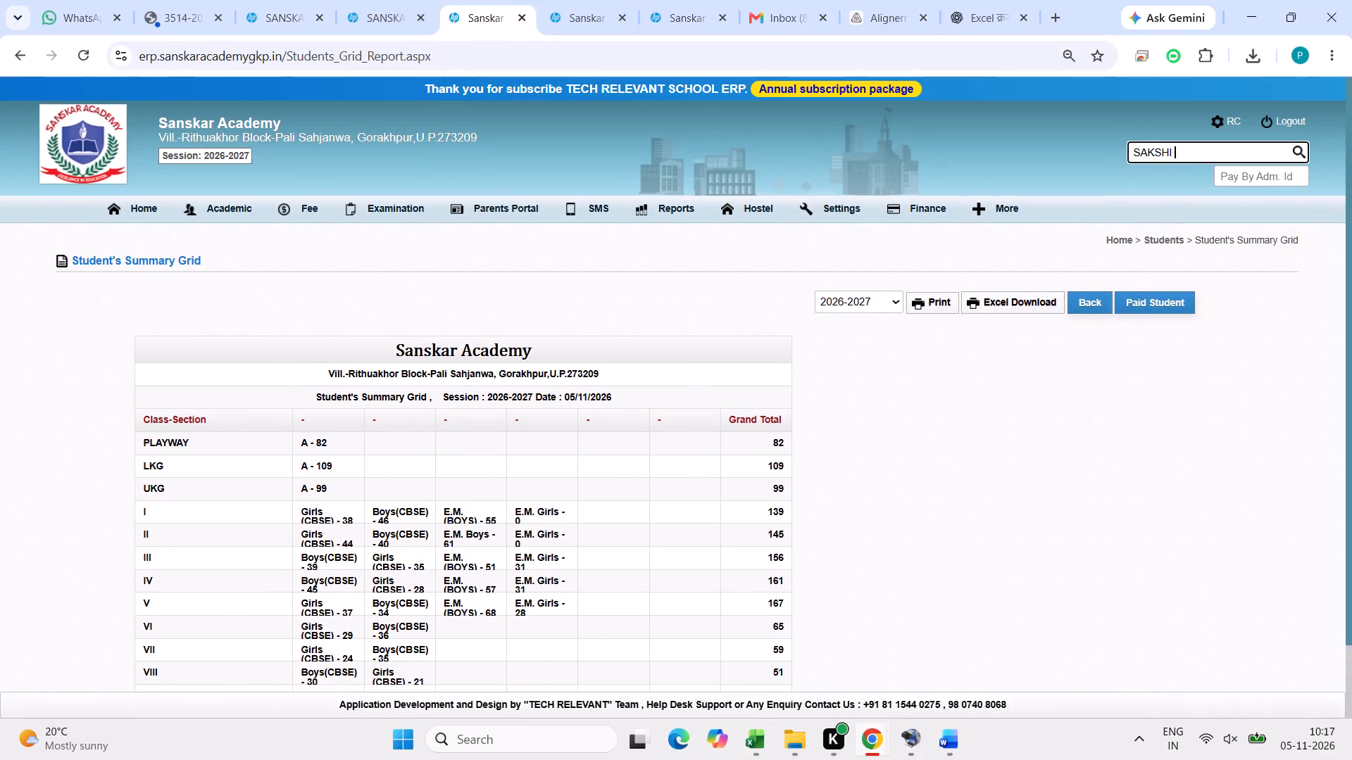
key(Return)
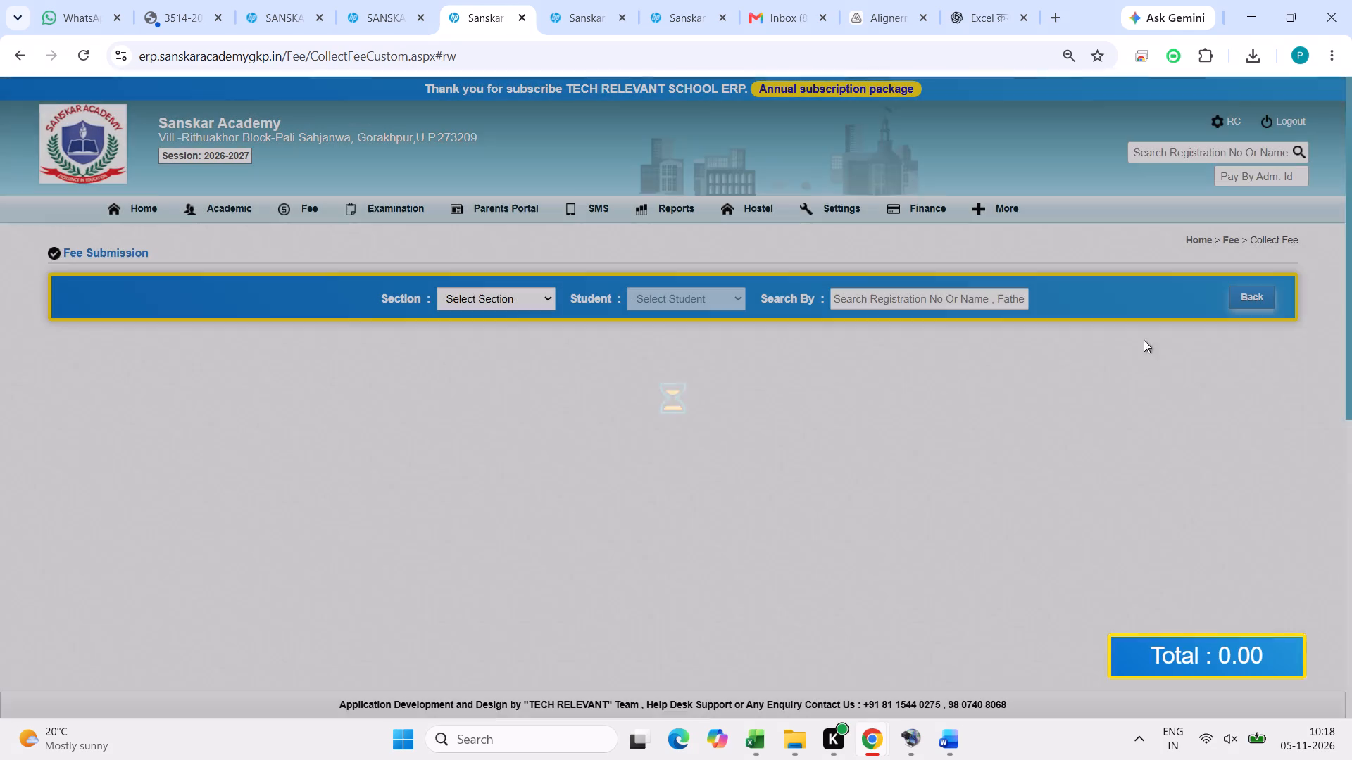
click(1157, 163)
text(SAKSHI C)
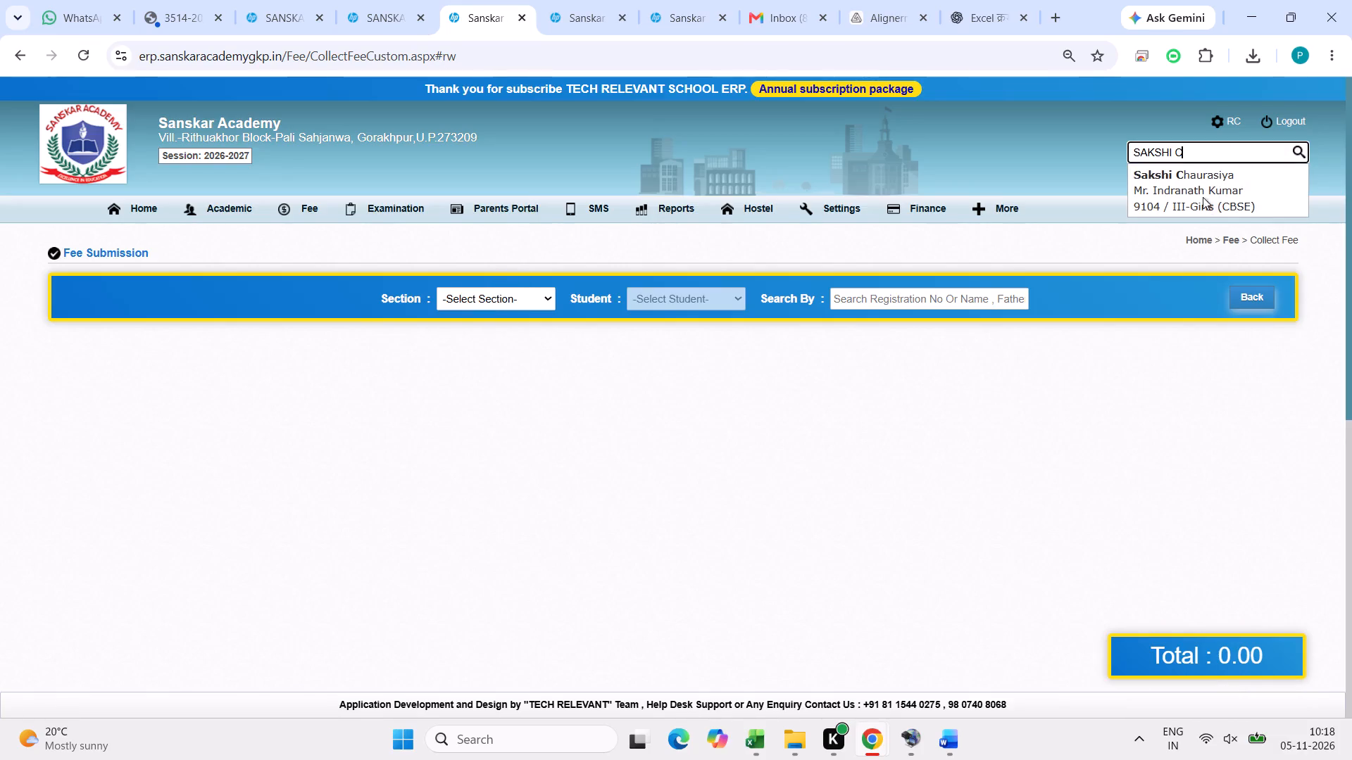
click(1203, 197)
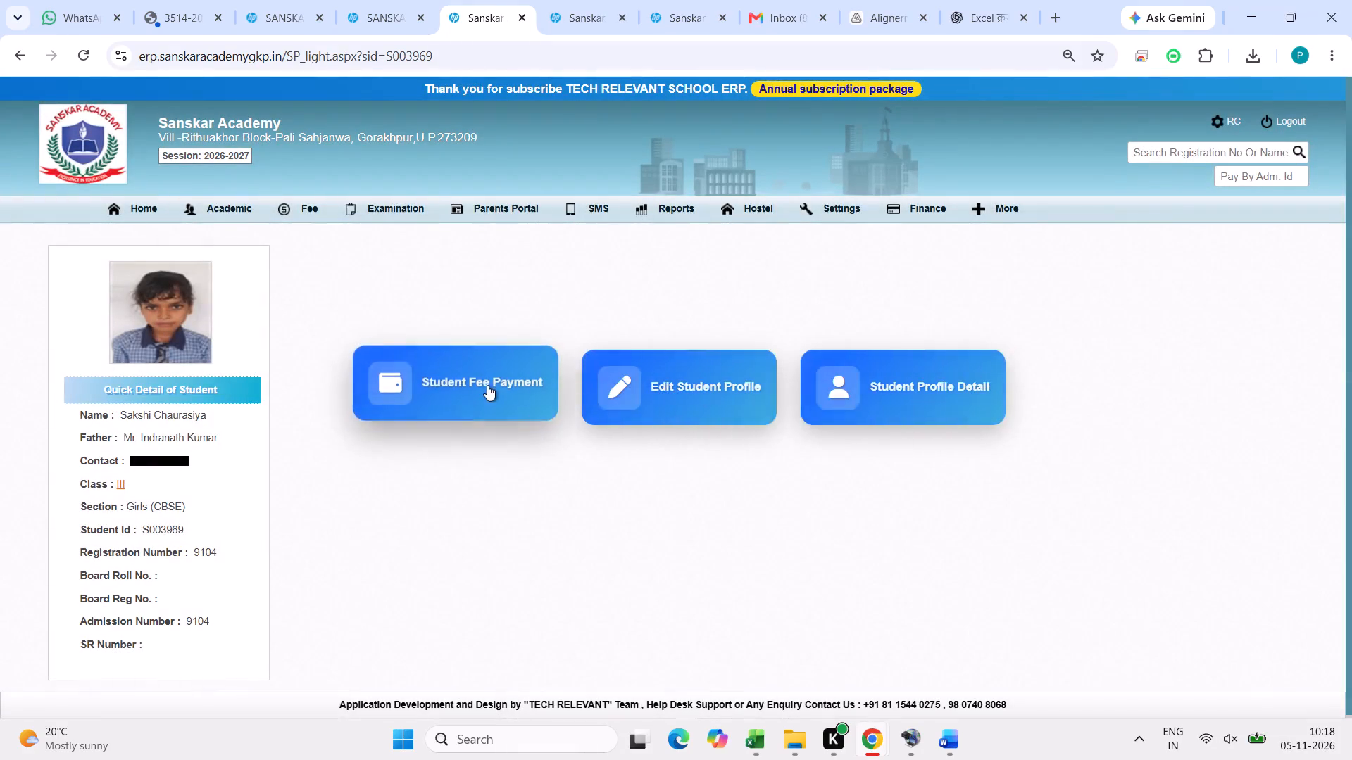
click(487, 379)
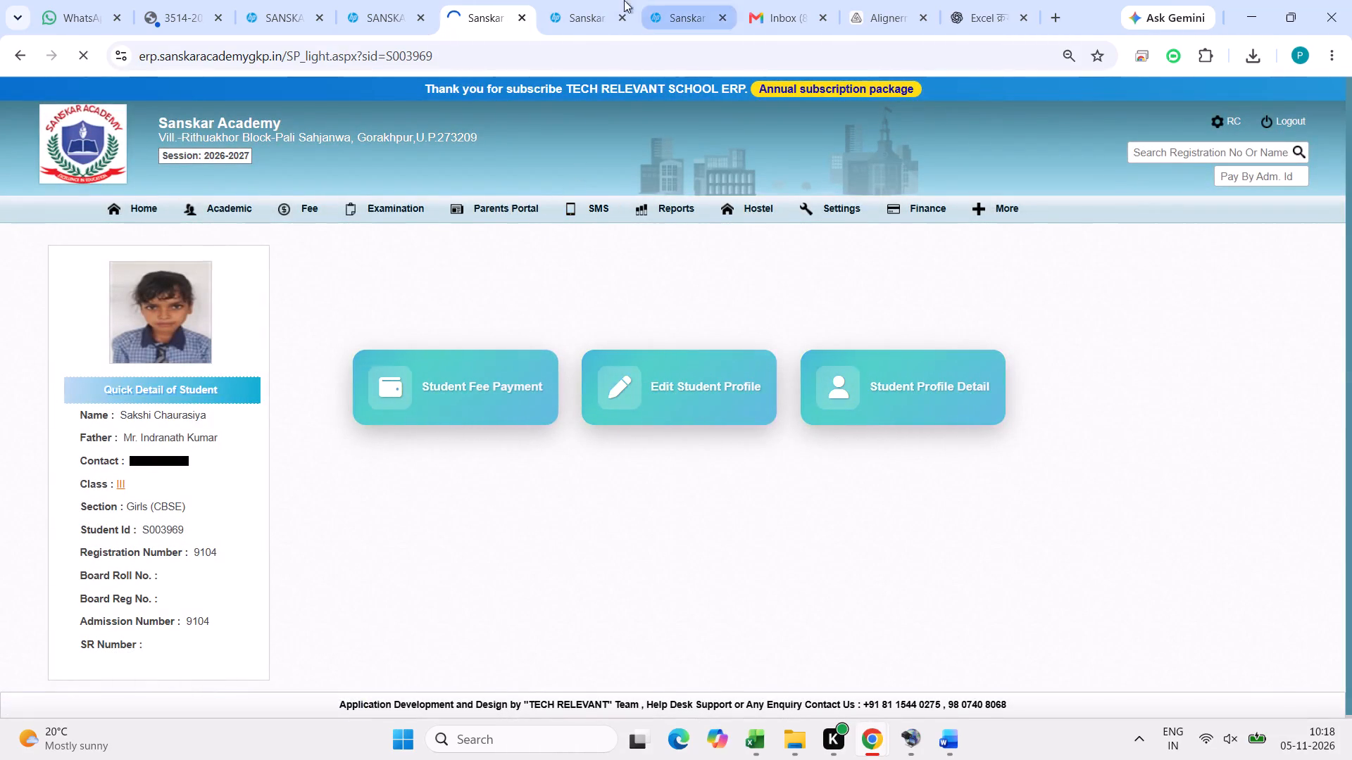
click(584, 1)
scroll(915, 245, up, 9)
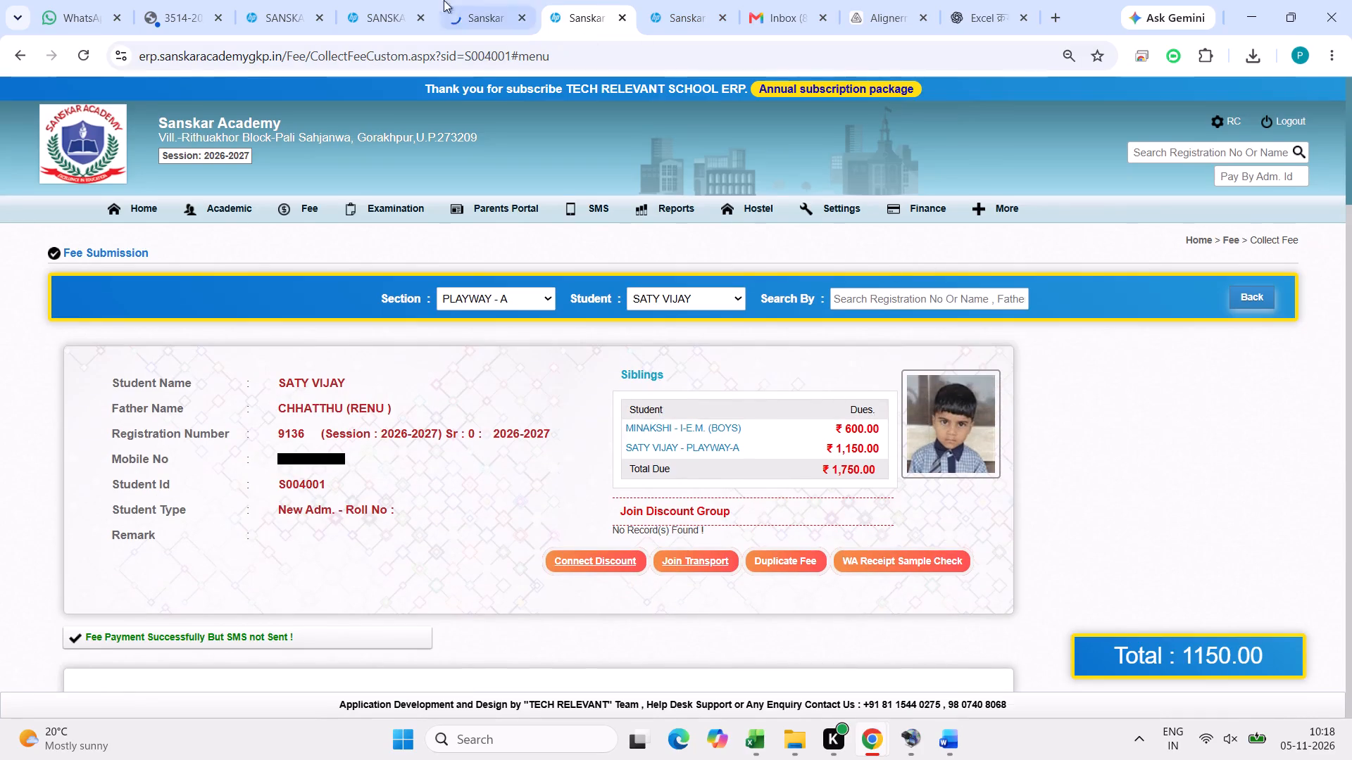
click(482, 1)
Open the fee page of Sakshi's sibling in VIII-Girls (CBSE) from the siblings list.
scroll(601, 272, up, 5)
scroll(660, 373, up, 1)
scroll(660, 373, down, 1)
scroll(660, 373, up, 1)
scroll(660, 373, down, 1)
scroll(660, 373, up, 1)
scroll(660, 373, down, 1)
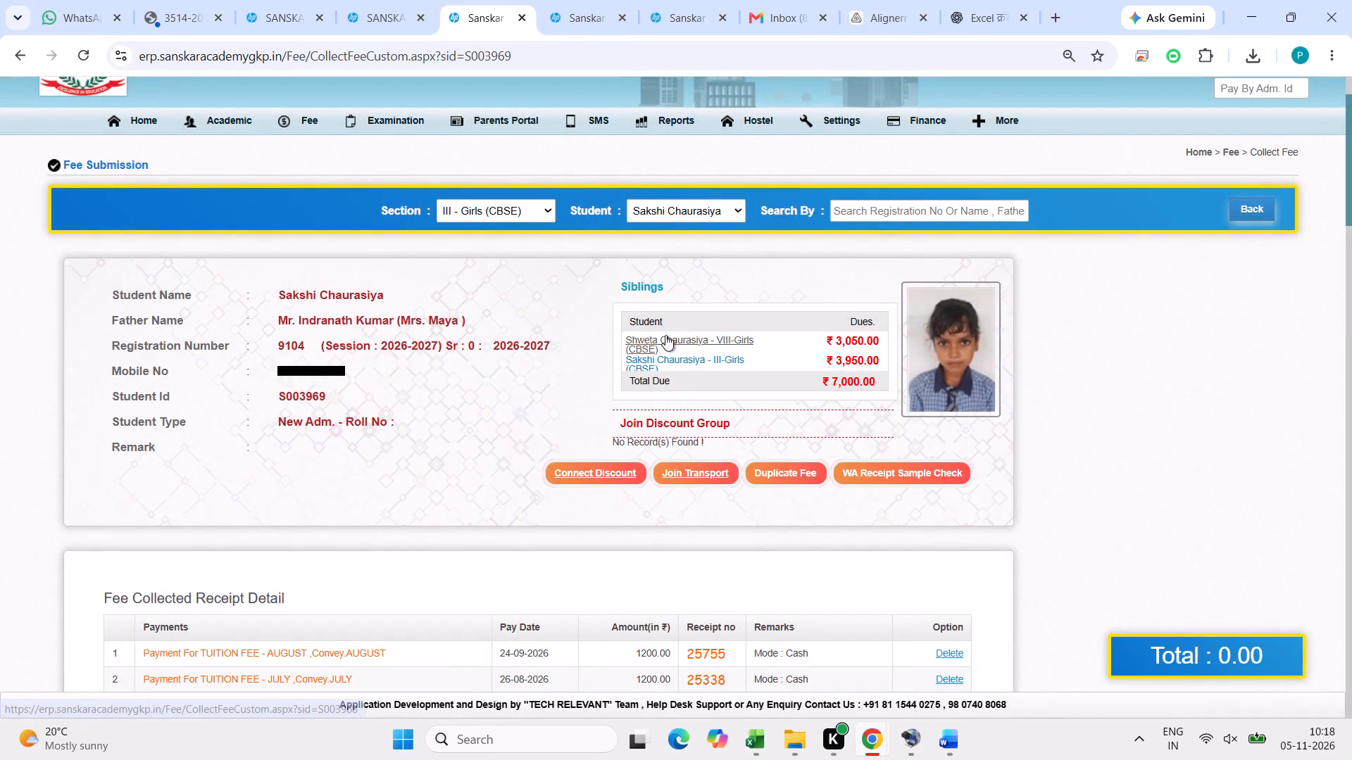
ctrl+click(665, 335)
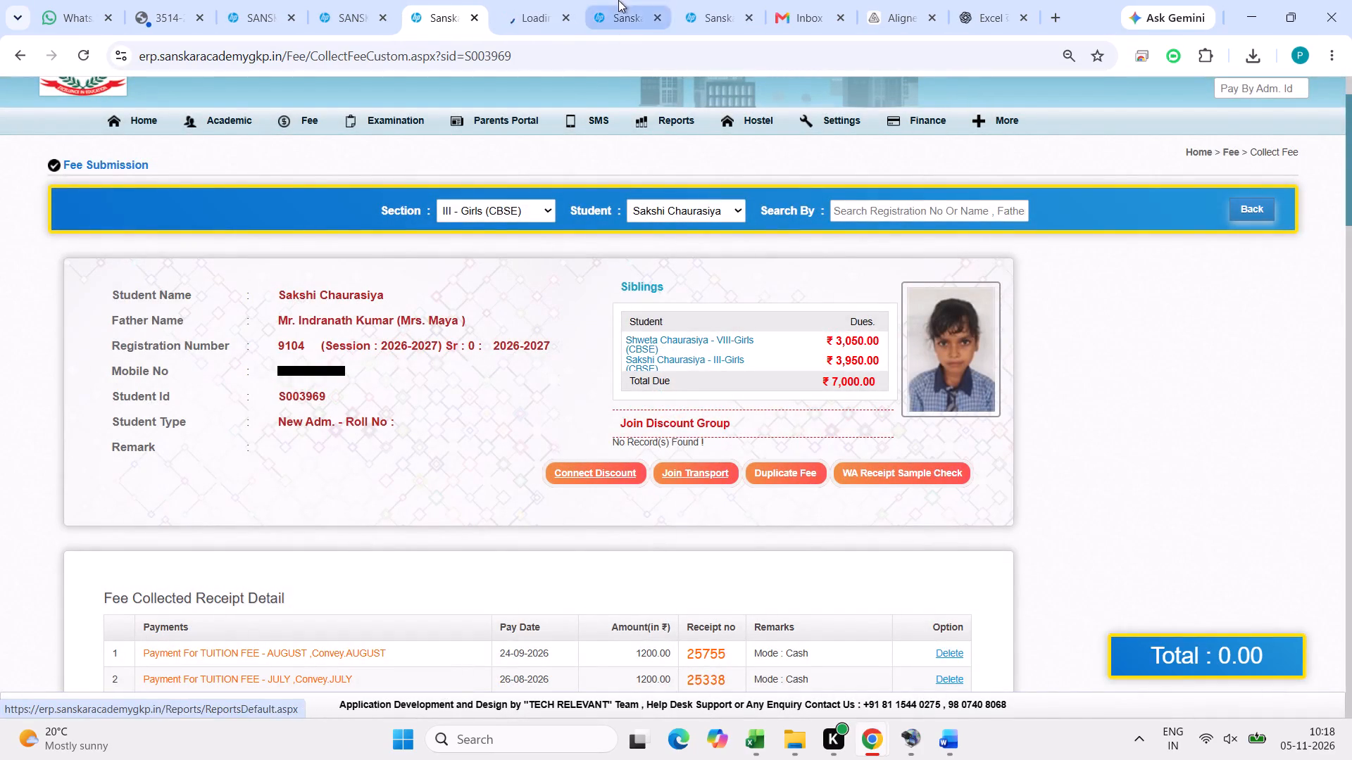
click(618, 0)
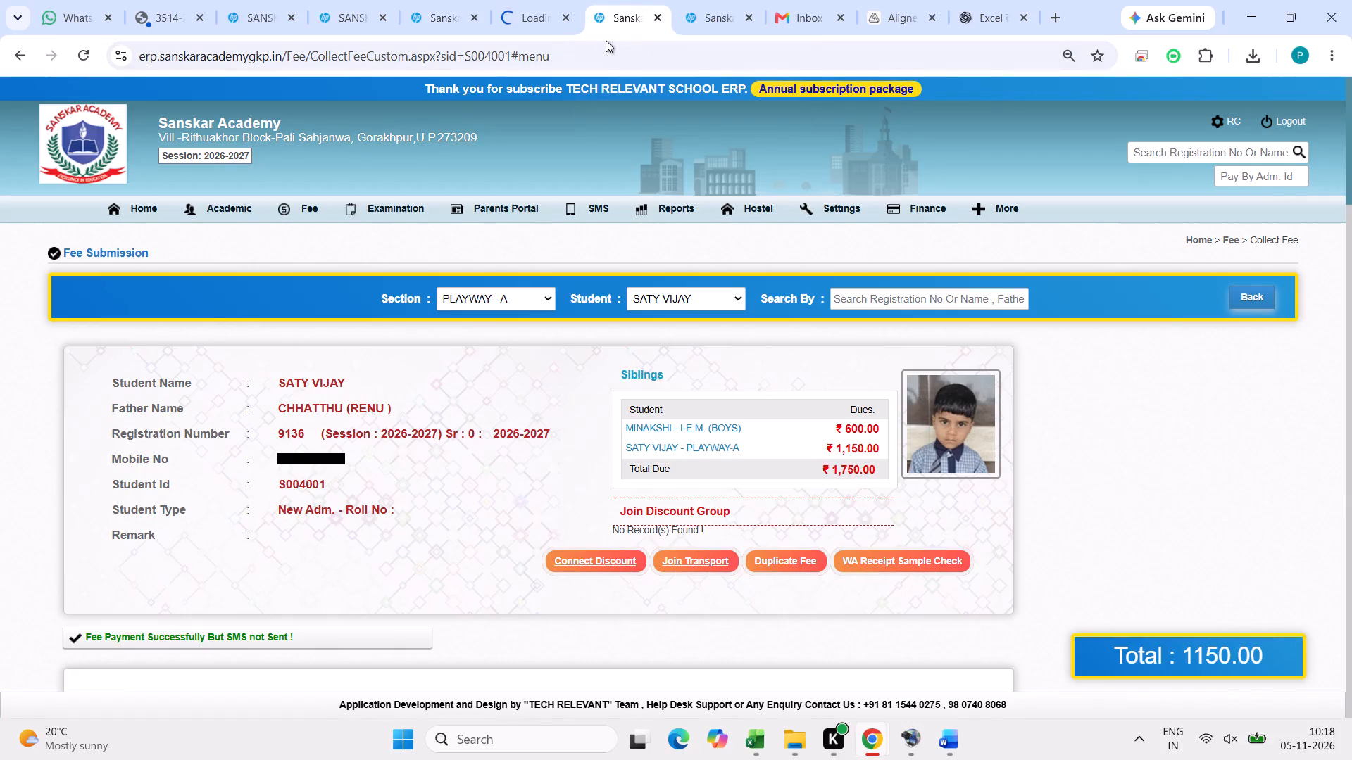
click(539, 16)
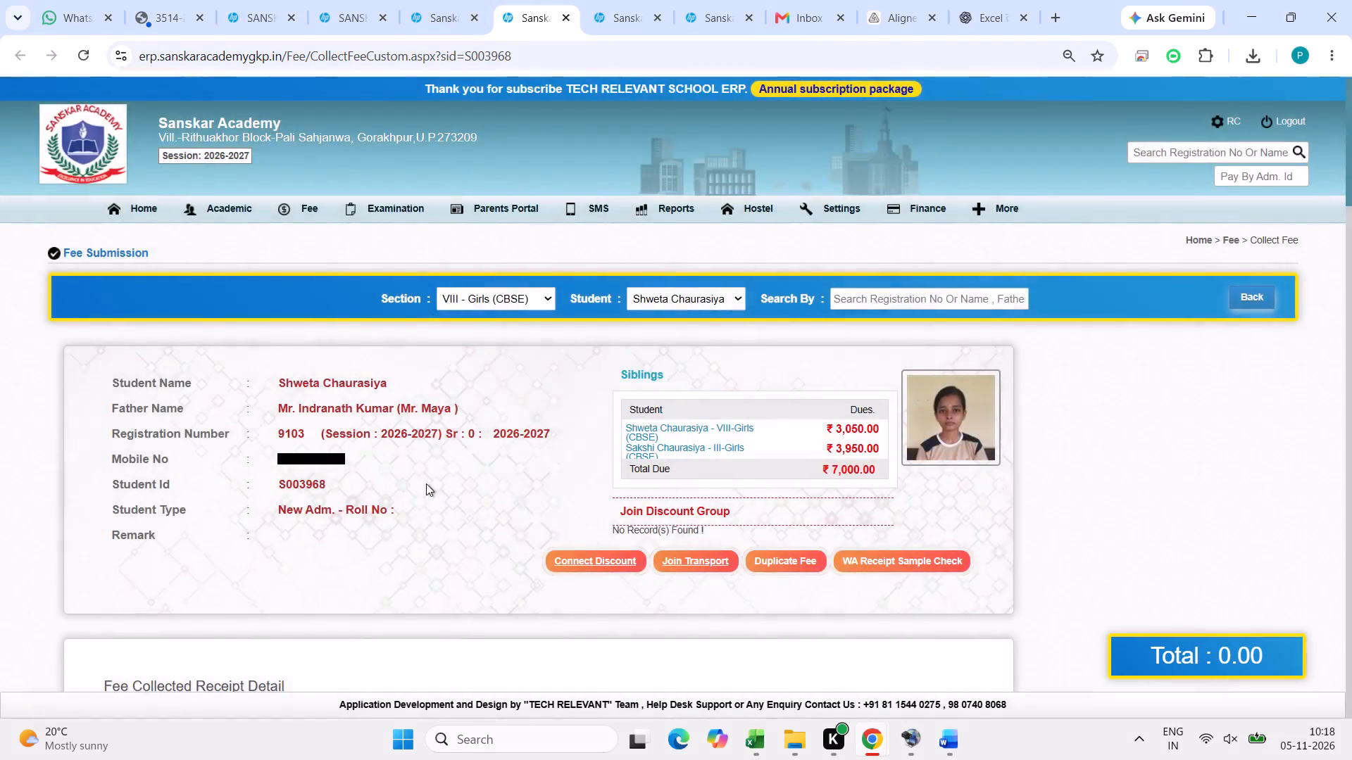
Select the VIII-Girls sibling's tuition and exam dues through October, plus the October transport fee.
scroll(428, 489, up, 1)
scroll(428, 491, down, 9)
scroll(442, 480, up, 9)
scroll(446, 471, down, 1)
scroll(446, 471, up, 1)
scroll(446, 471, down, 1)
scroll(446, 471, up, 1)
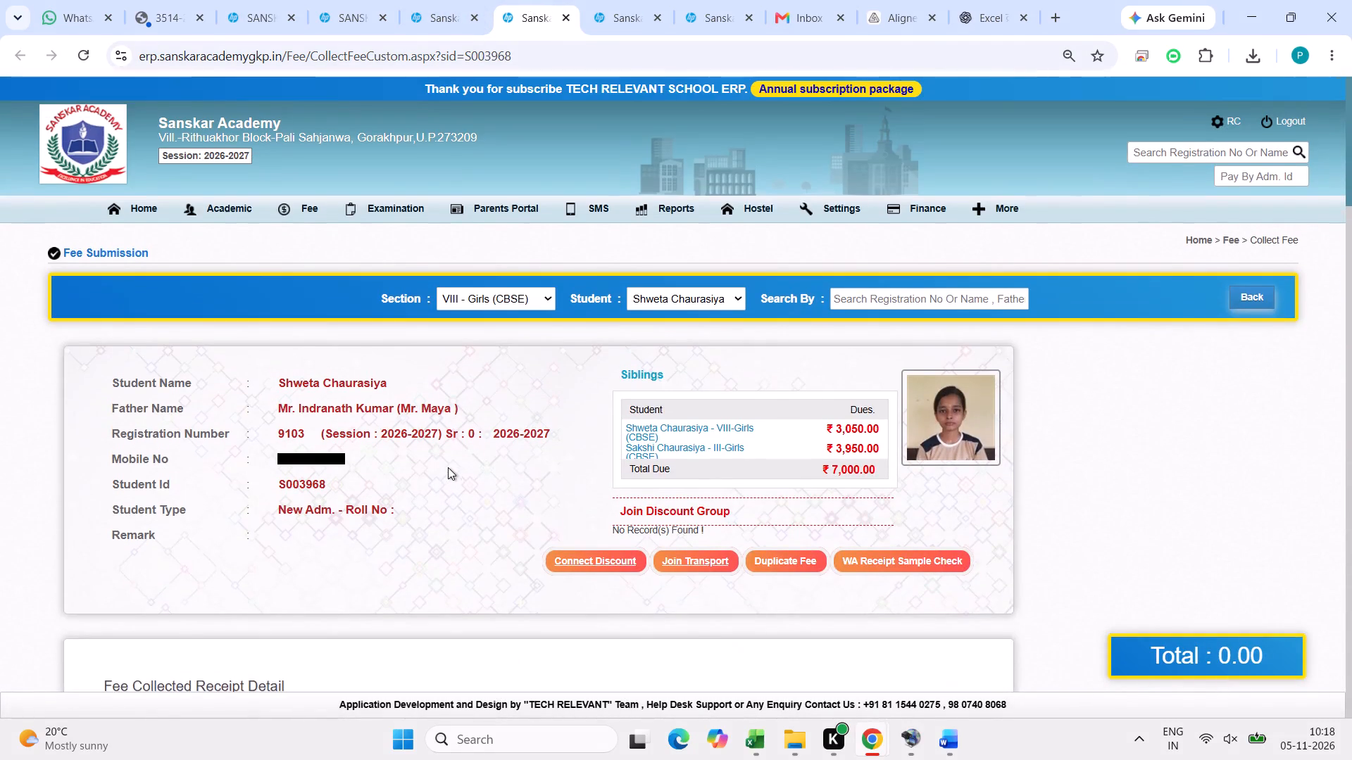
scroll(456, 462, down, 14)
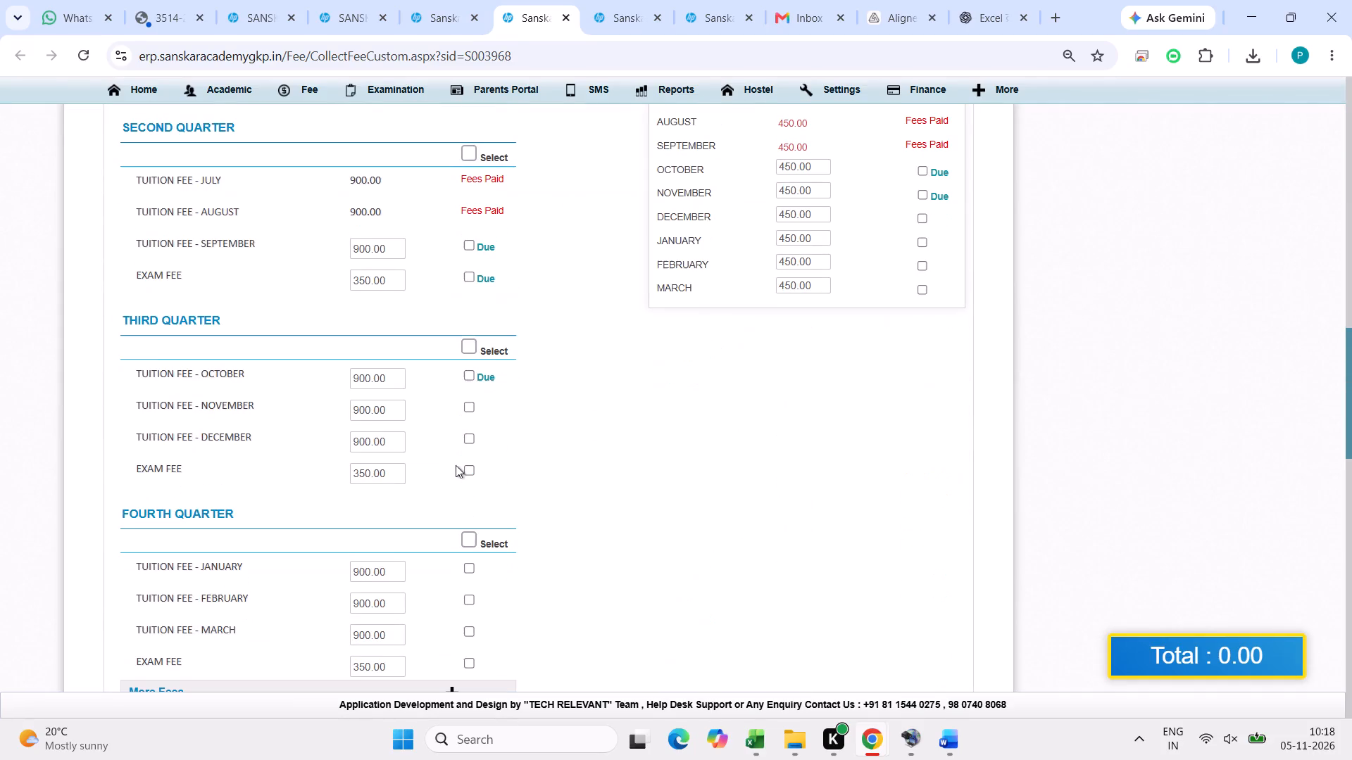
click(475, 372)
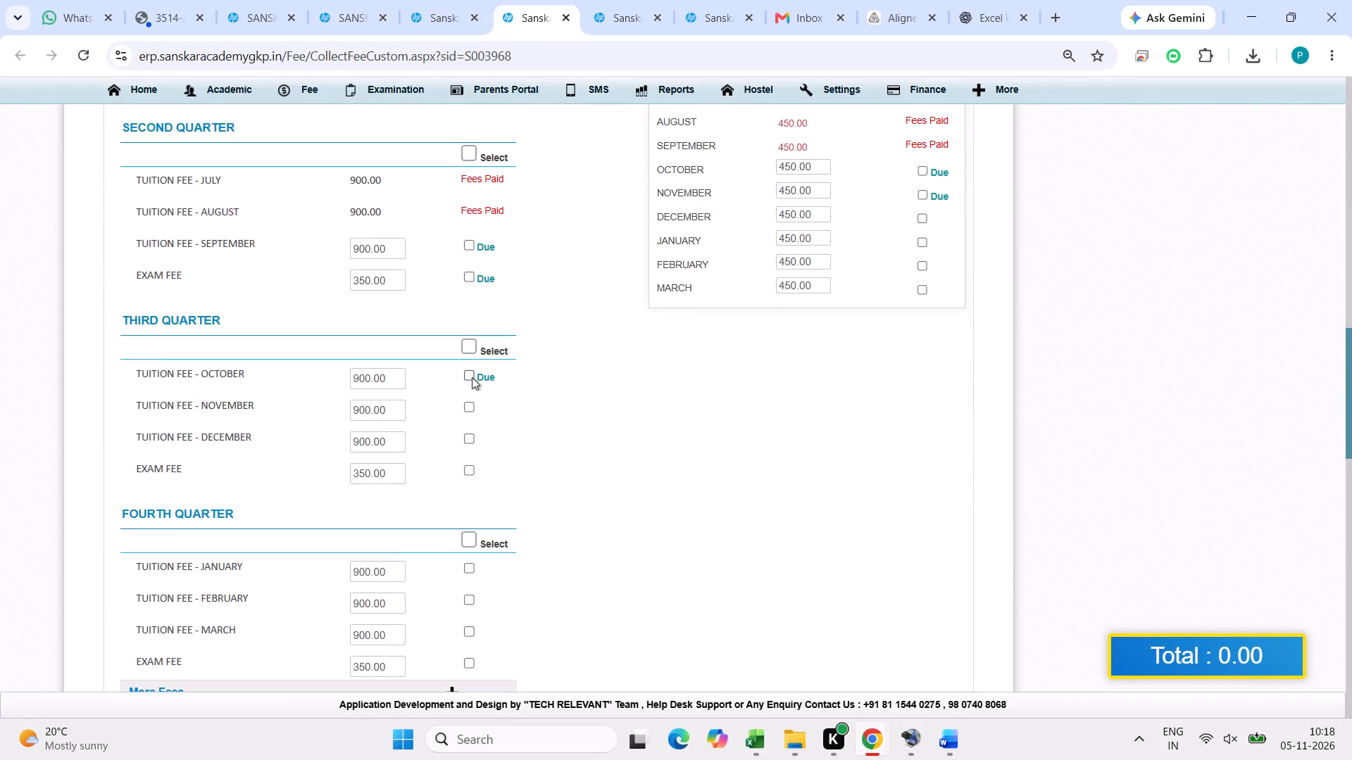
click(472, 377)
drag(923, 170, 924, 177)
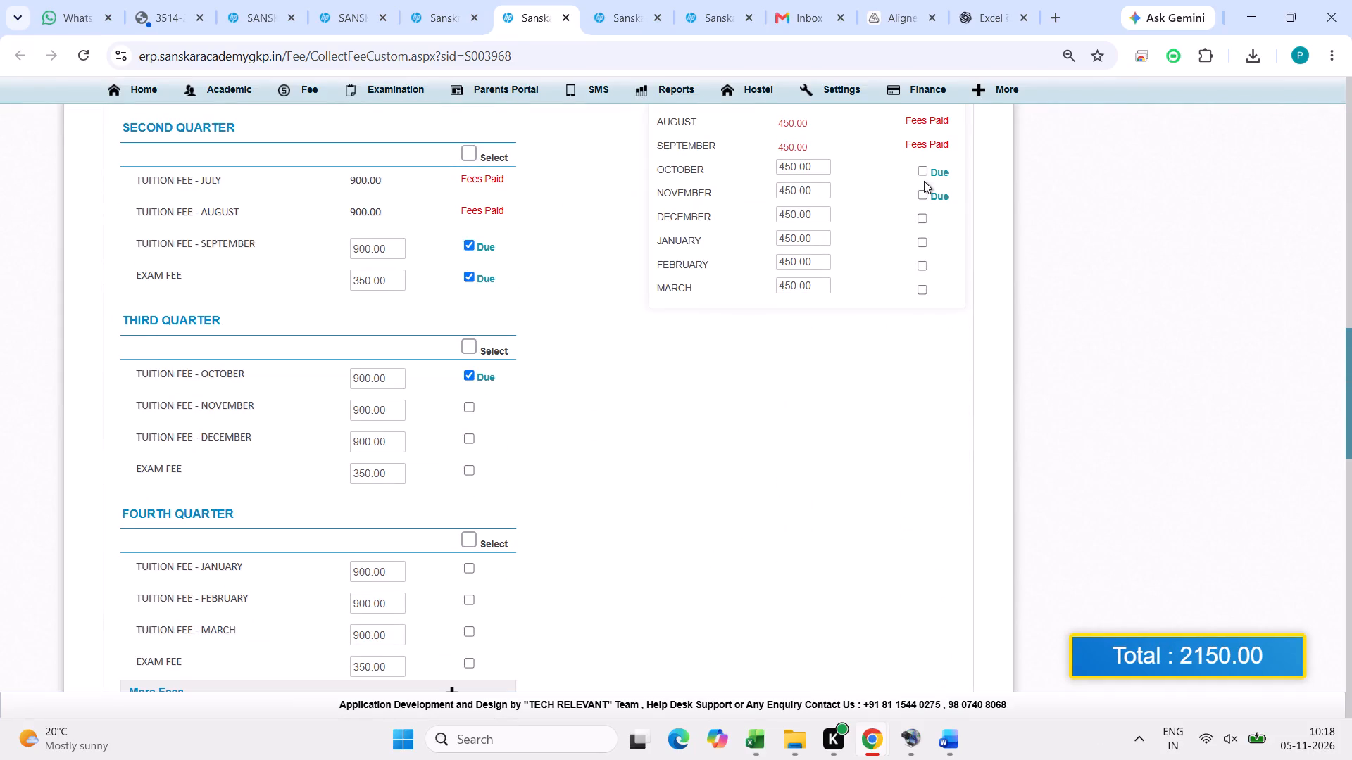
click(920, 172)
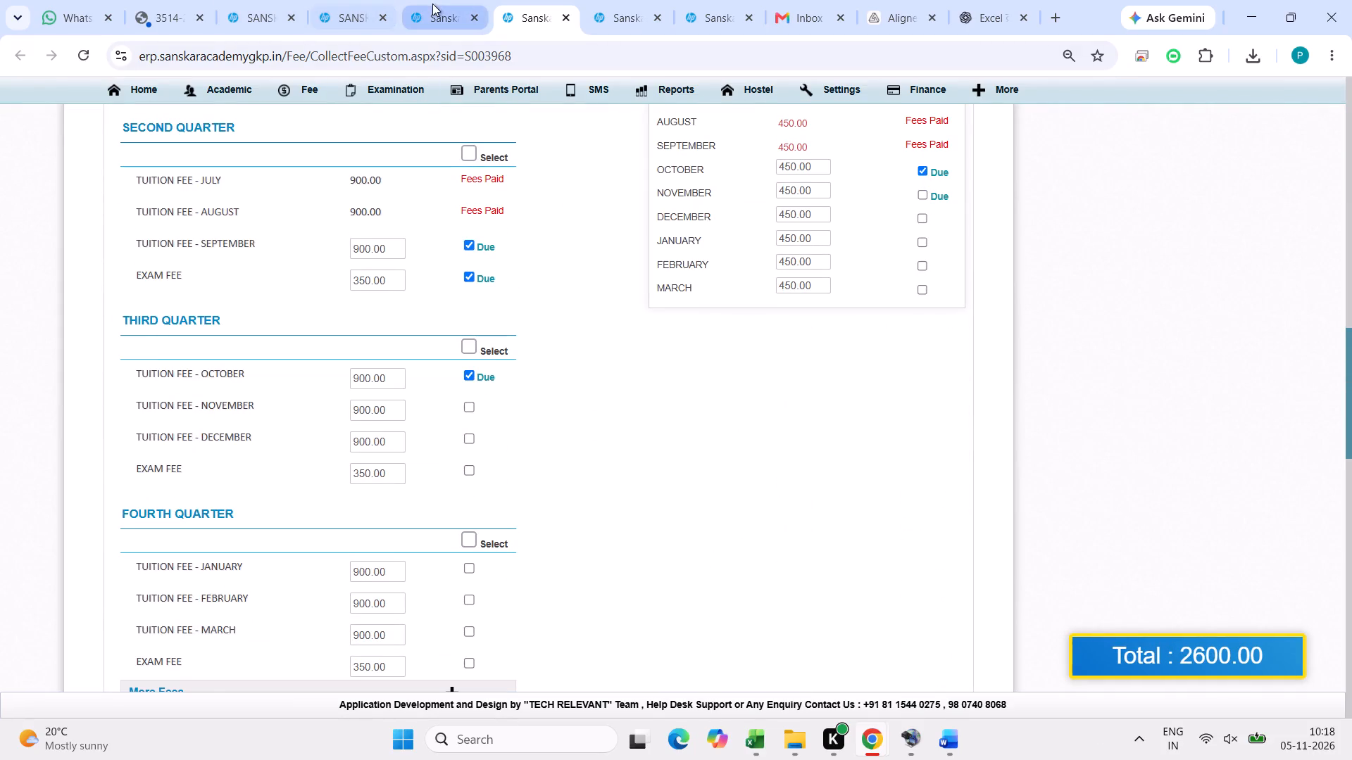
On Sakshi's fee page, select tuition and exam dues through October, plus the September and October transport fees.
click(432, 4)
scroll(440, 311, down, 7)
scroll(439, 324, up, 1)
scroll(444, 346, down, 3)
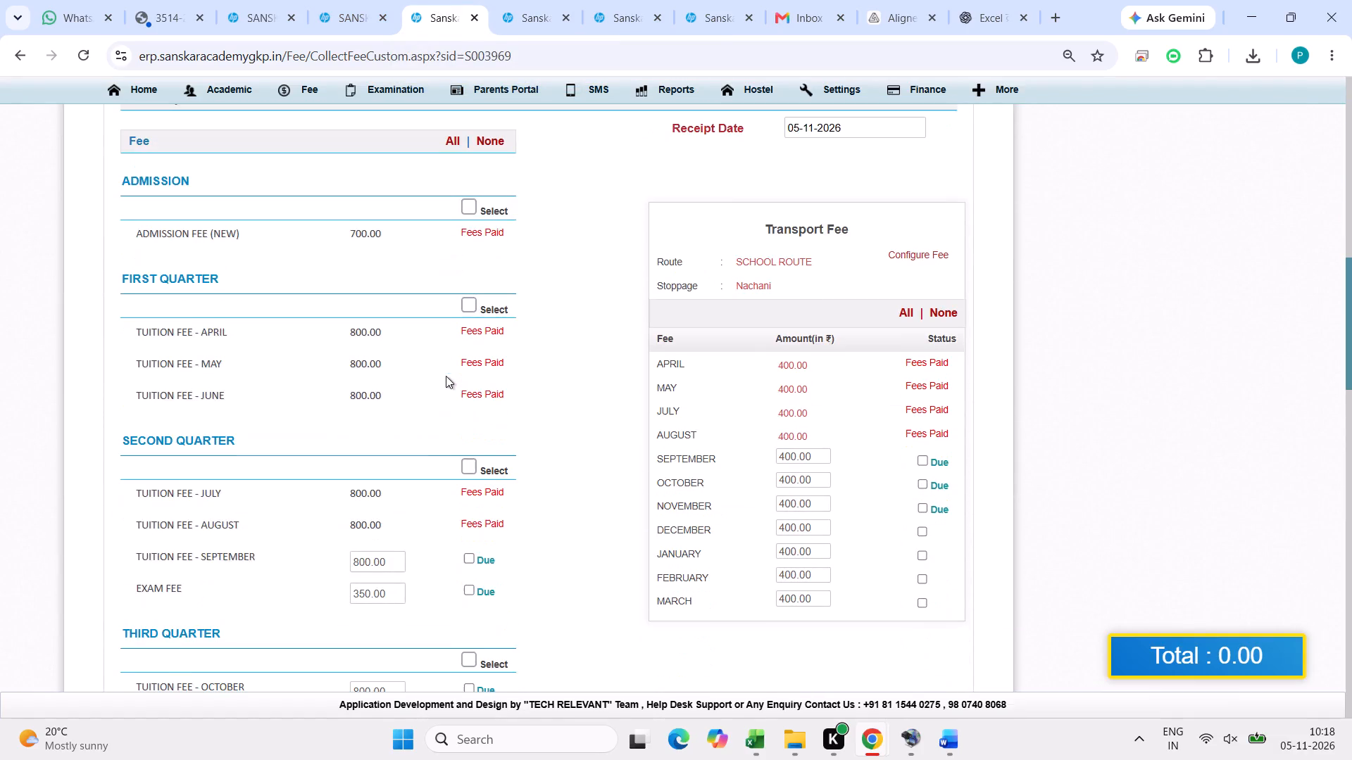
click(472, 691)
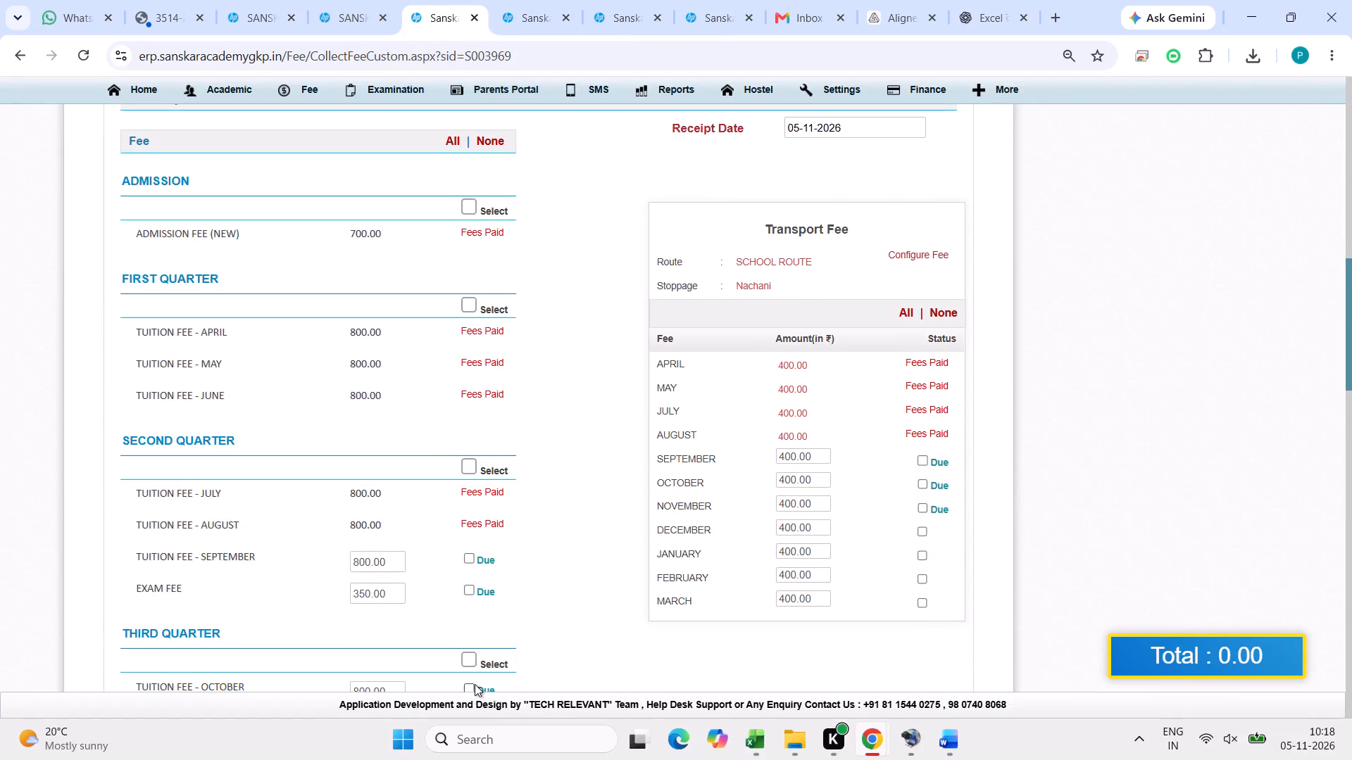
click(468, 684)
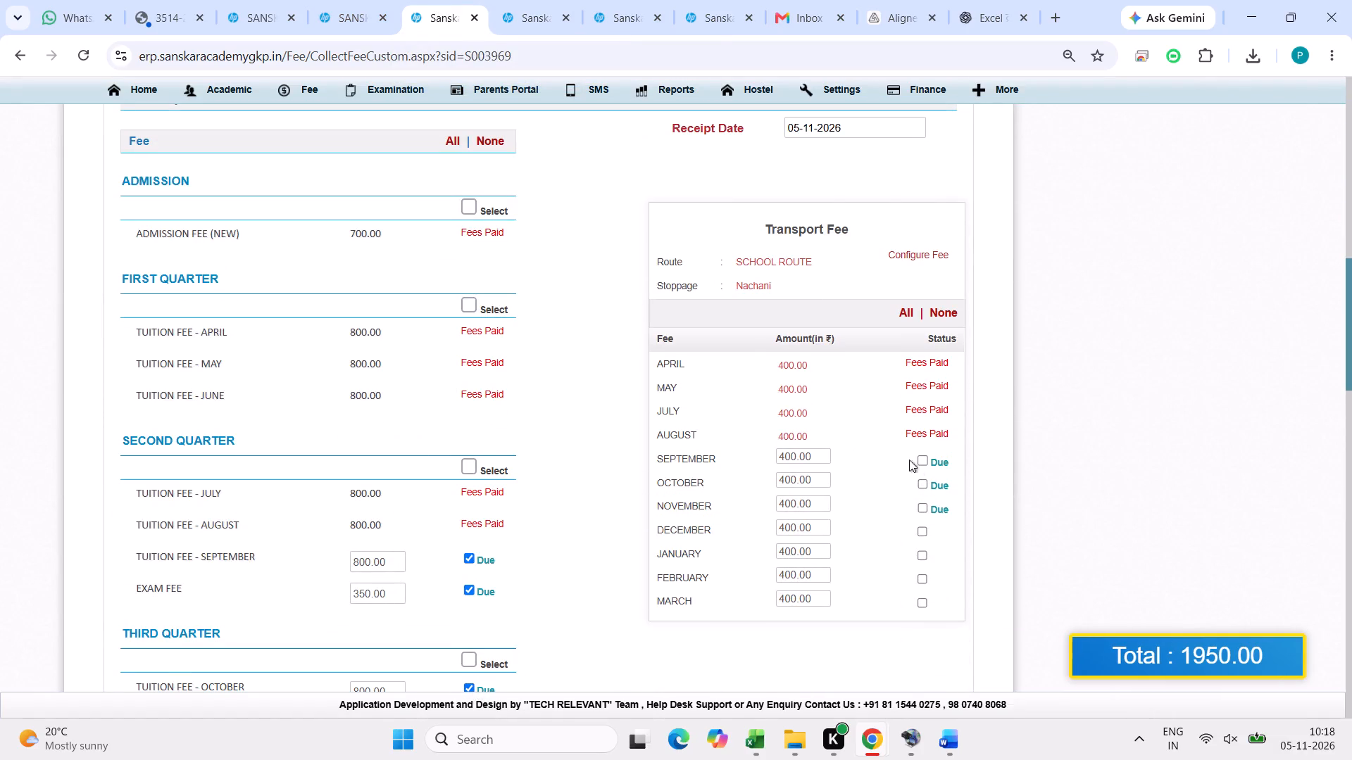
click(918, 464)
click(924, 487)
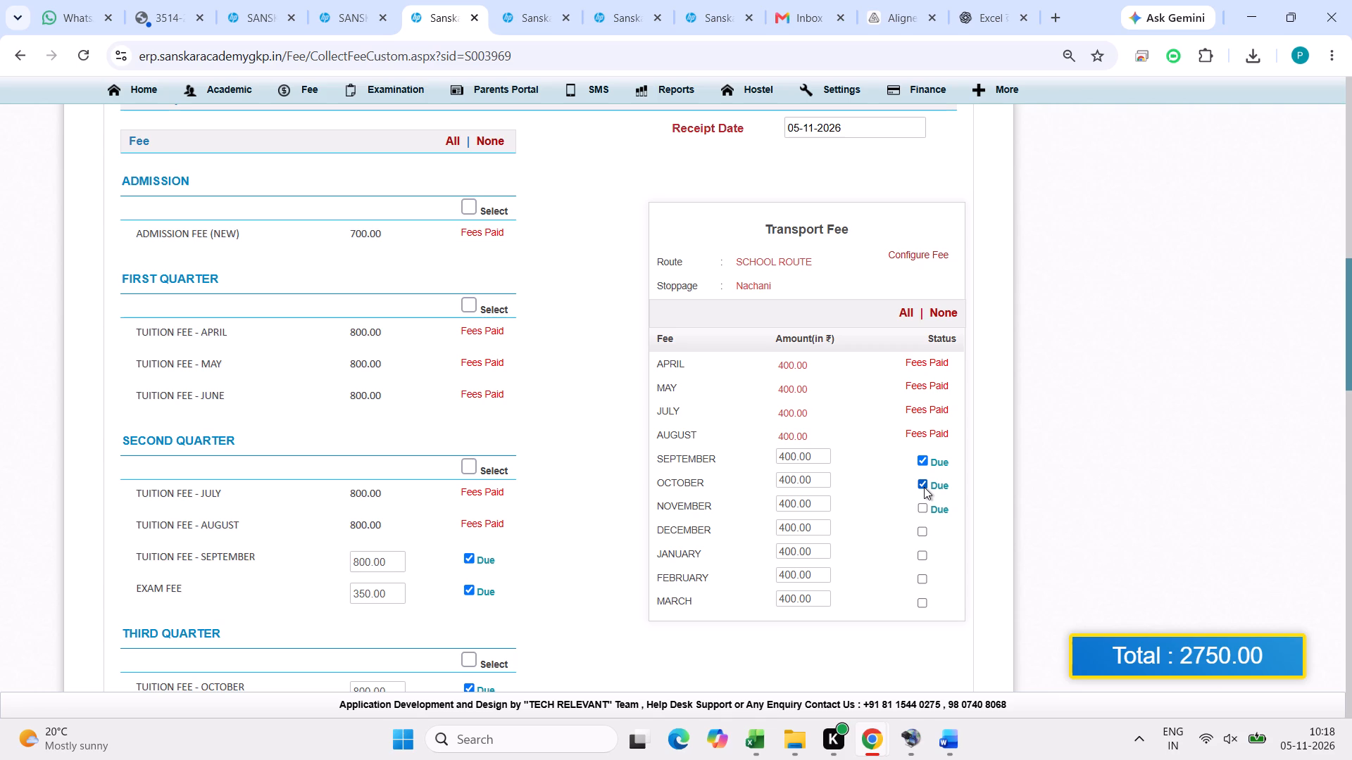
Add the two siblings' selected fee totals by calculating 2750+2600 in a new browser tab.
click(517, 4)
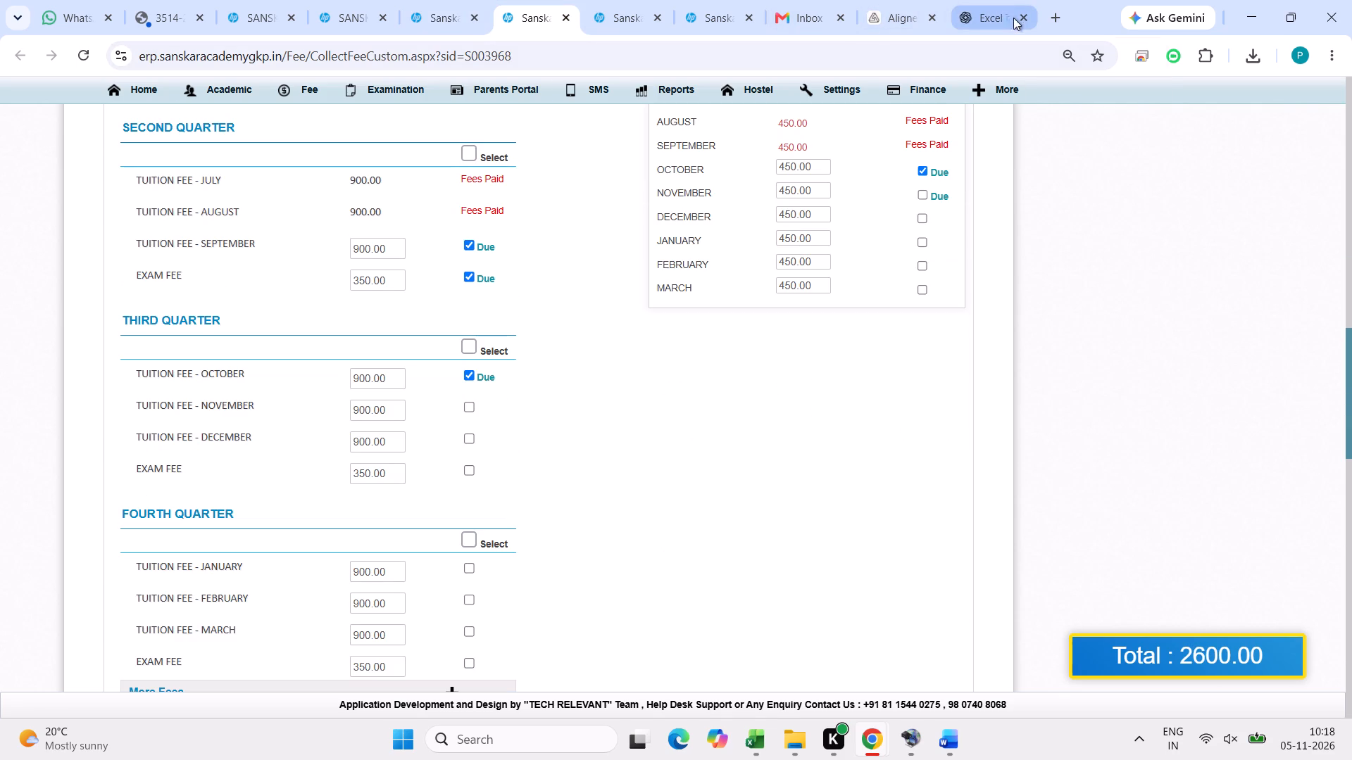
click(1050, 24)
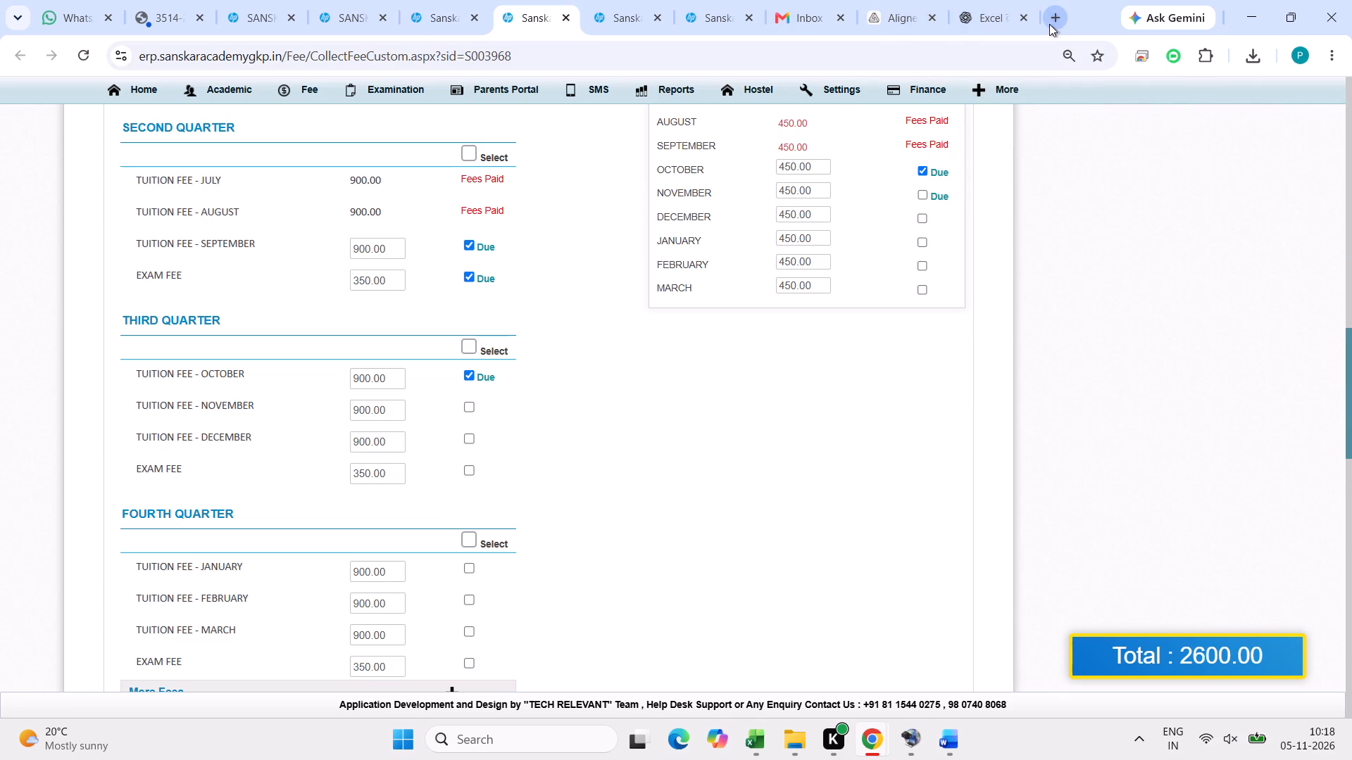
text(2750+26)
key(0)
key(0)
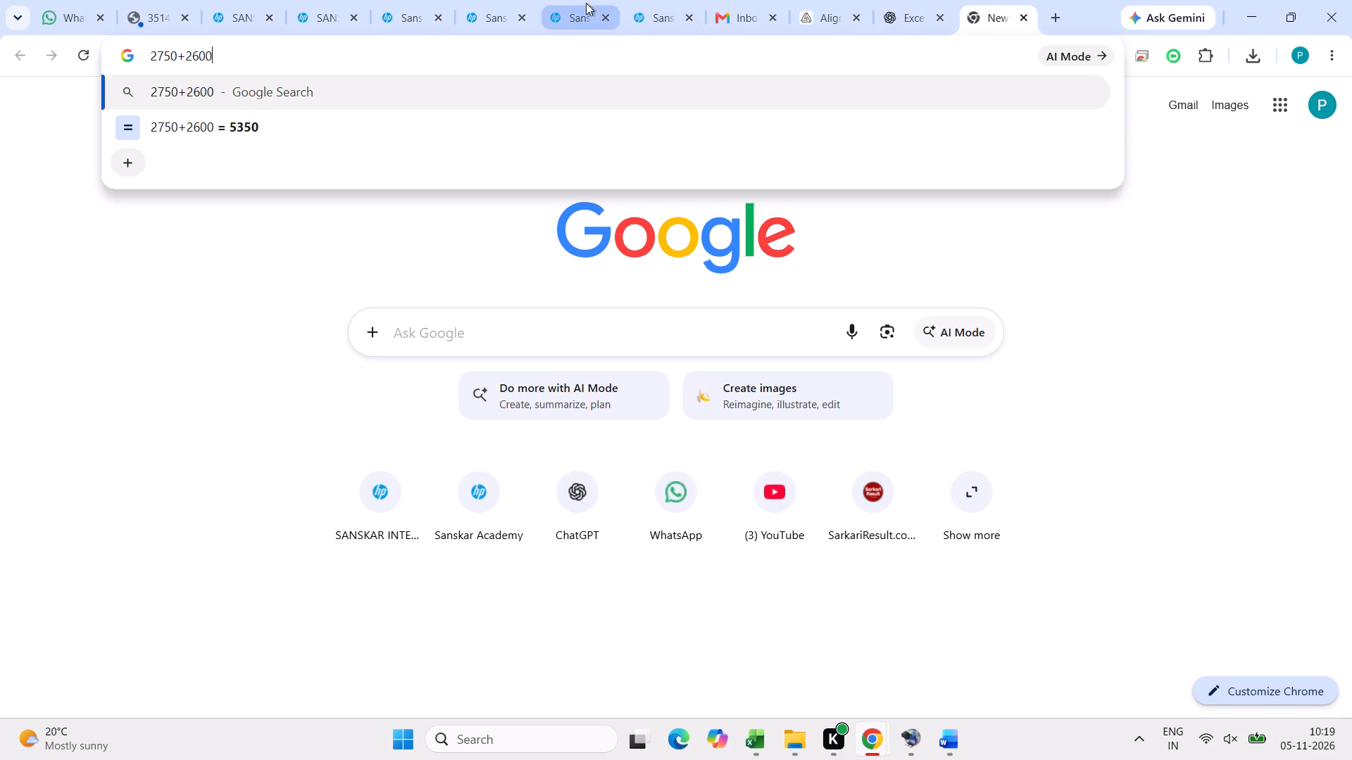
Return to the VIII-Girls sibling's fee page and examine the siblings' dues, collected receipts, and tuition and transport fee statuses.
click(664, 0)
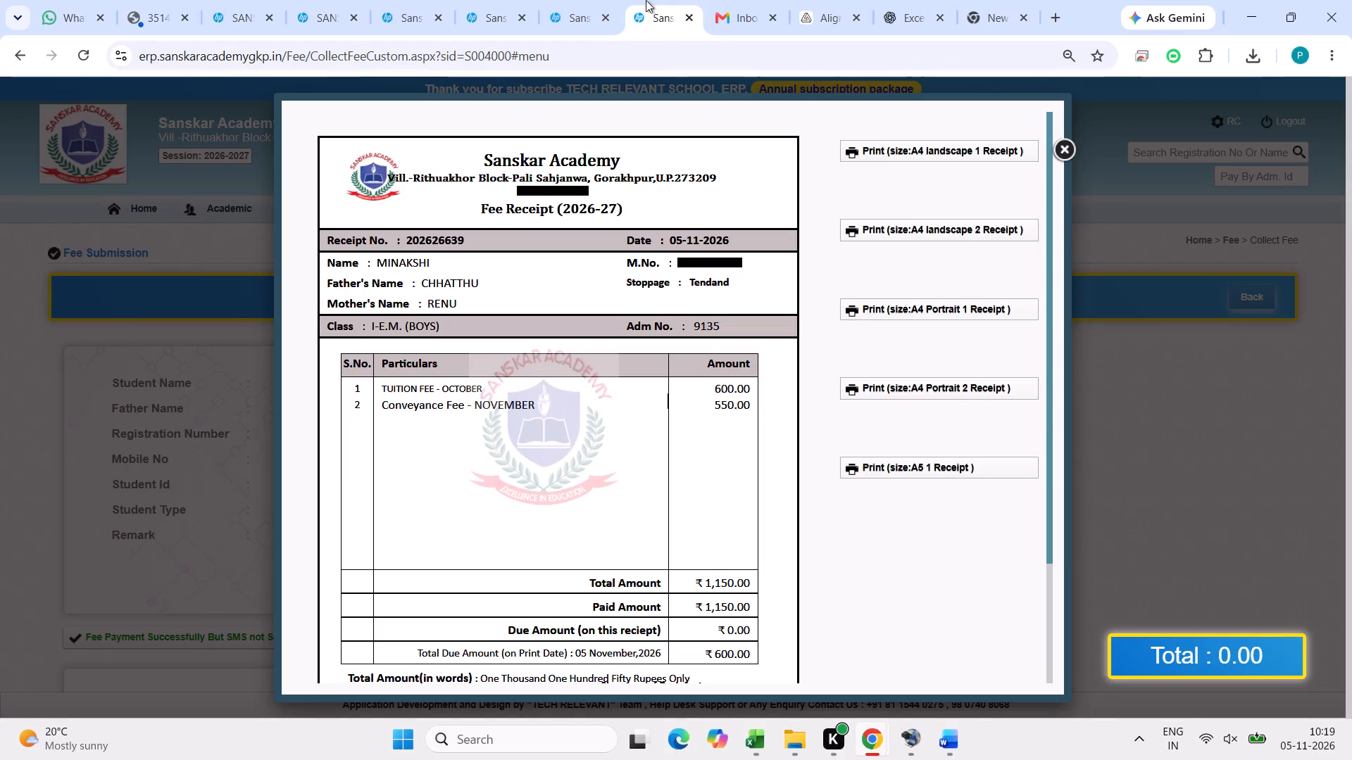
click(496, 0)
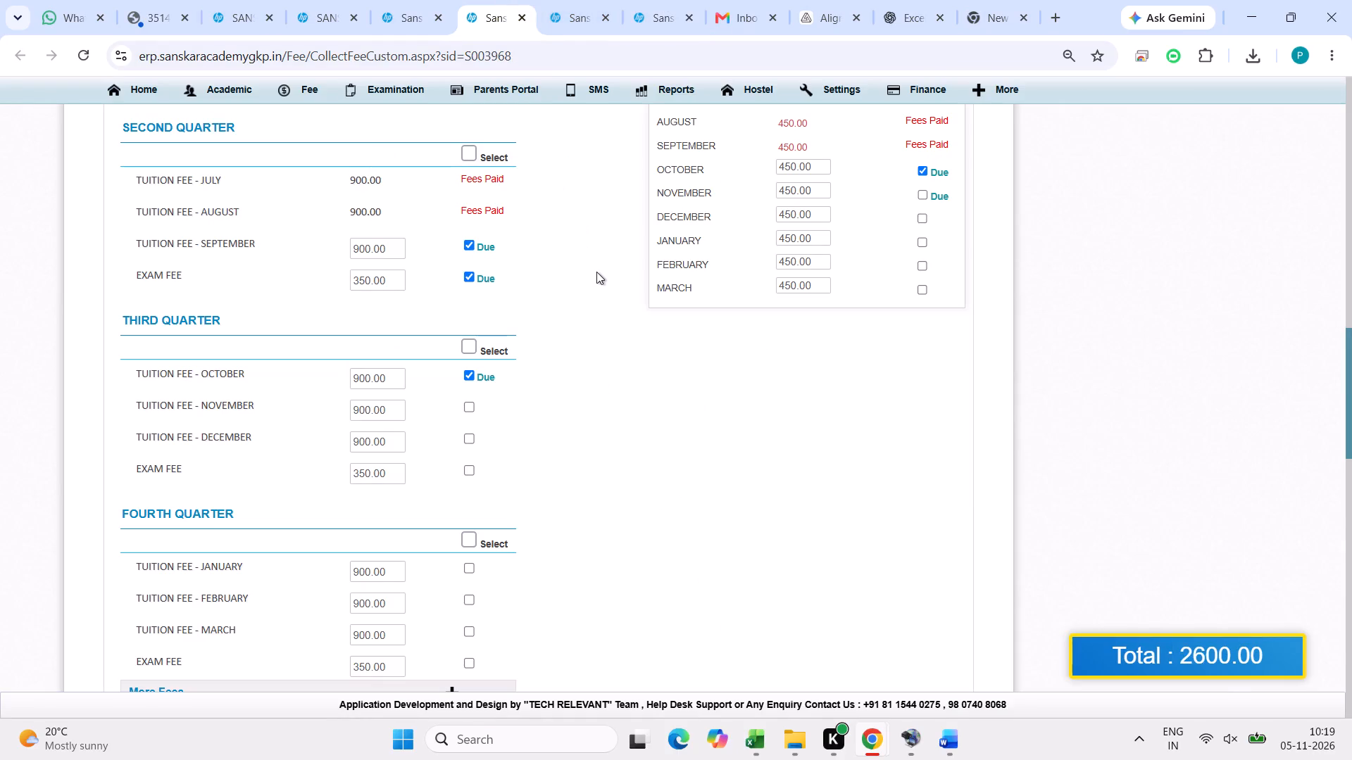
scroll(523, 287, up, 1)
scroll(523, 290, down, 1)
scroll(522, 293, up, 1)
scroll(522, 293, down, 1)
scroll(522, 293, up, 5)
scroll(522, 293, down, 1)
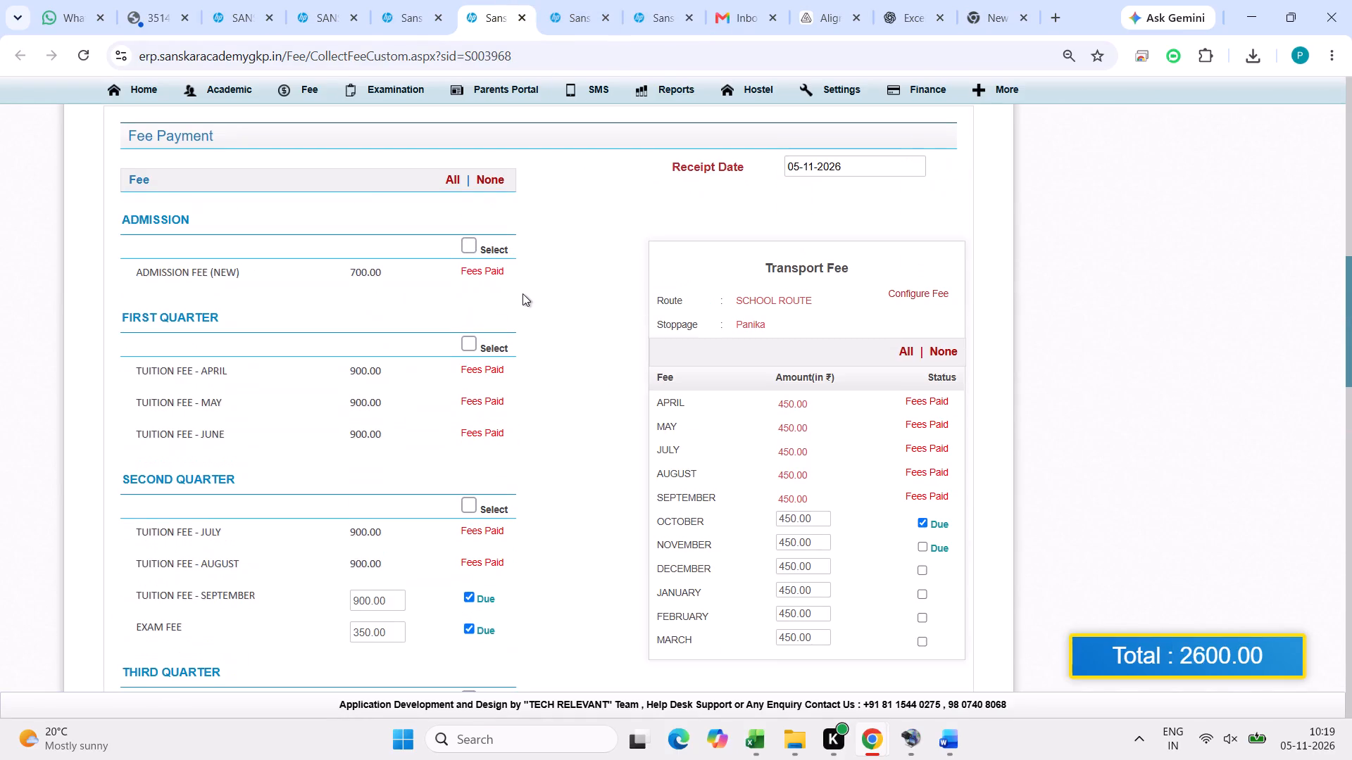
scroll(522, 293, up, 1)
scroll(522, 293, down, 1)
scroll(522, 293, up, 9)
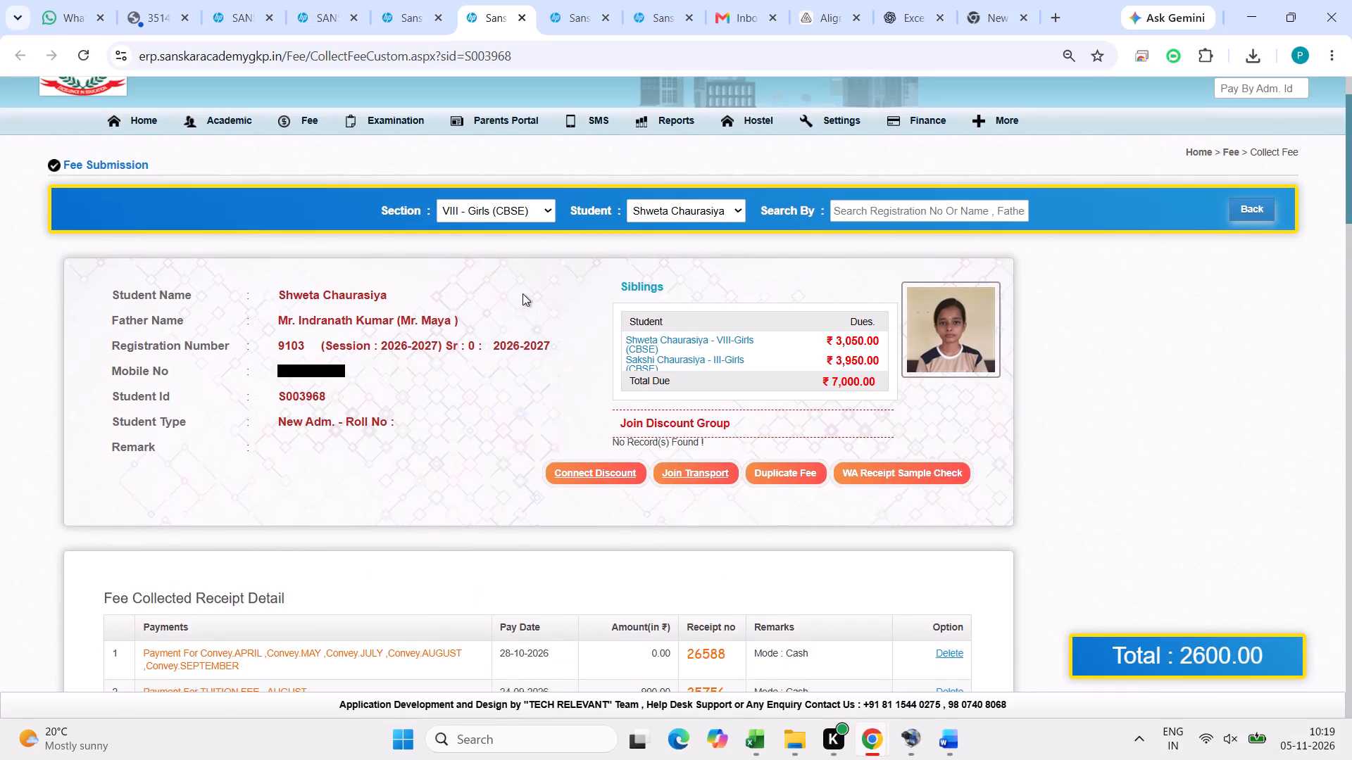
scroll(522, 293, down, 10)
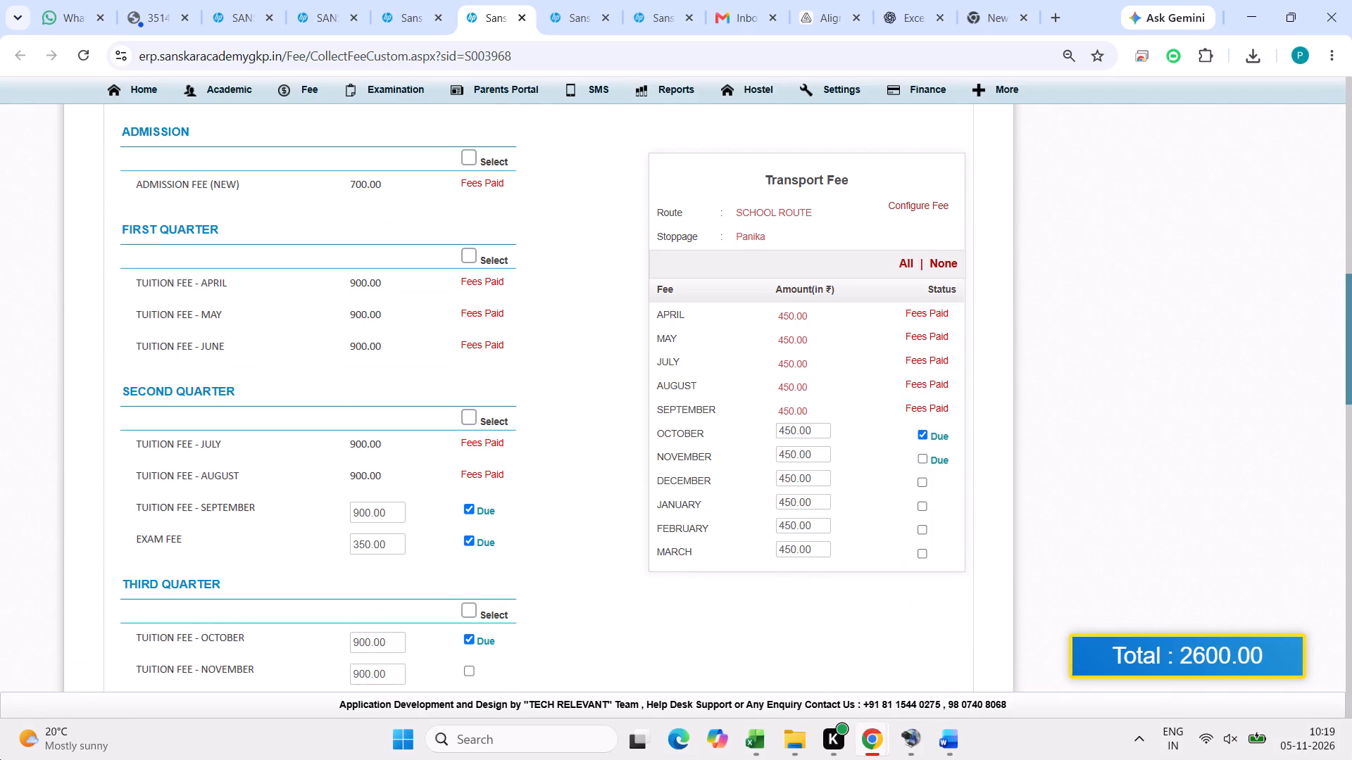
View the VIII-Girls sibling's conveyance fee receipt dated 28-10-2026, check its particulars and discount, and close it.
scroll(97, 687, up, 5)
scroll(180, 537, up, 2)
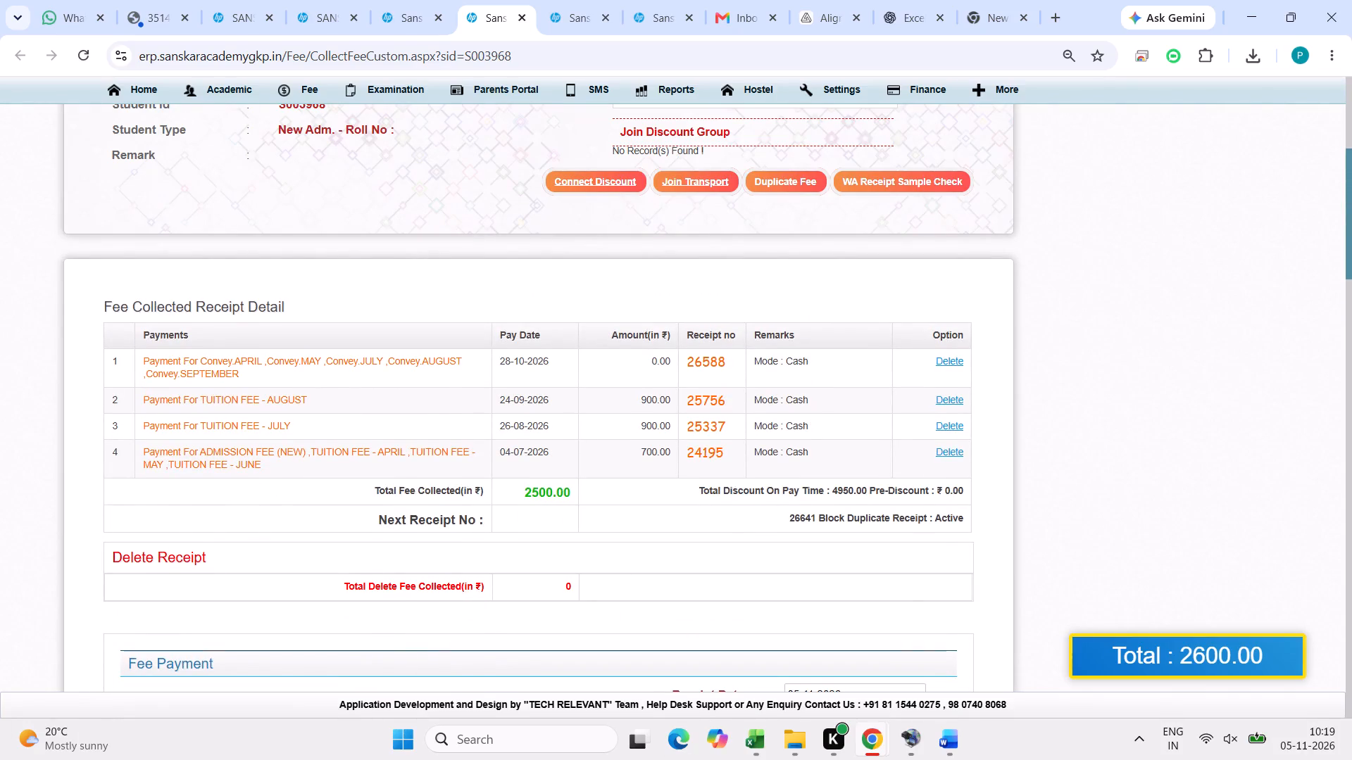
click(691, 355)
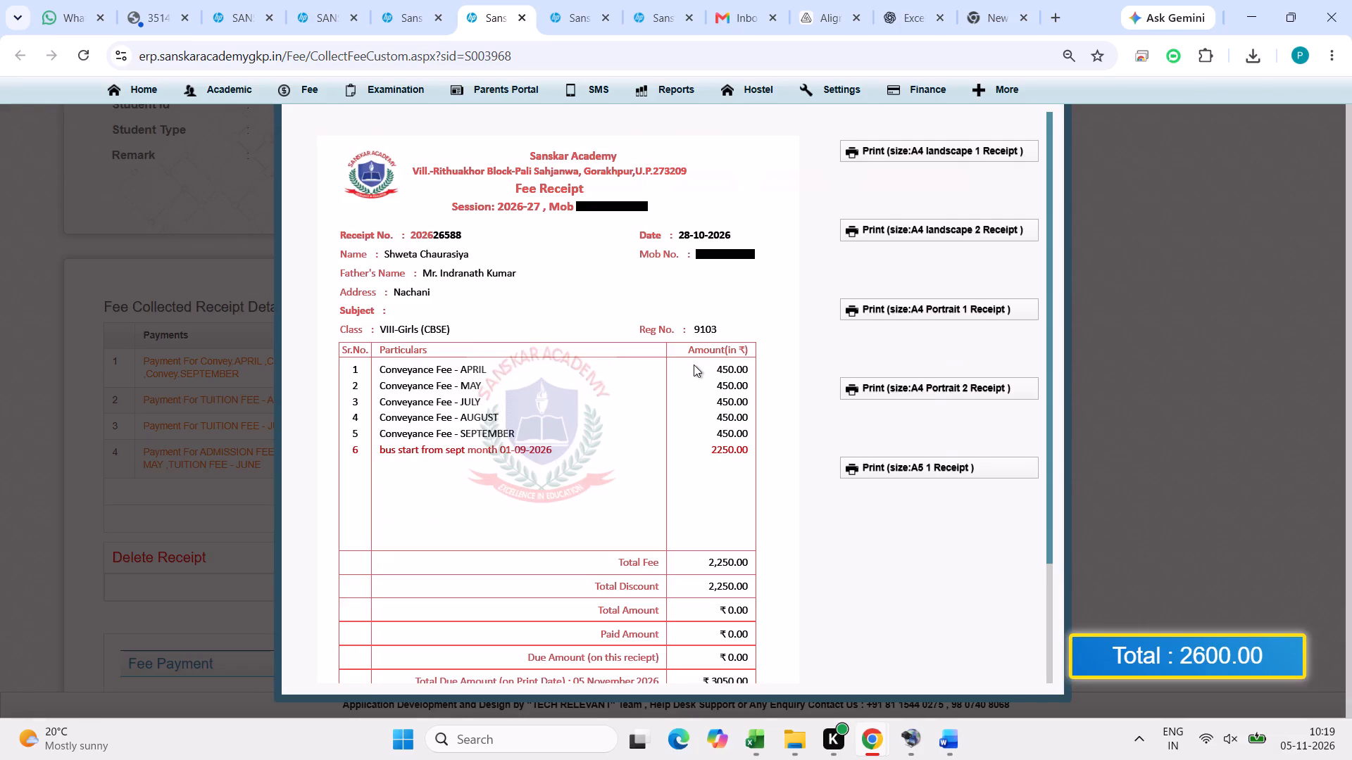
scroll(694, 365, down, 2)
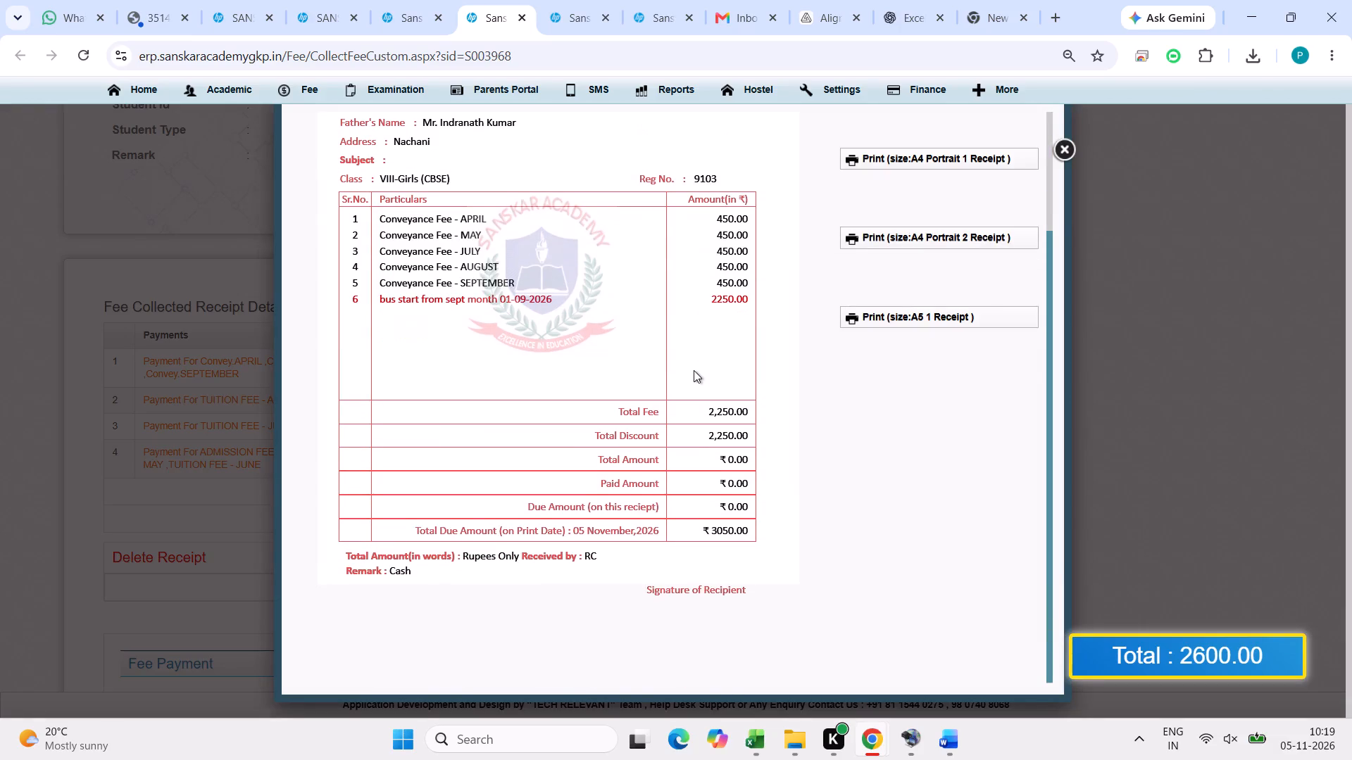
scroll(694, 370, up, 1)
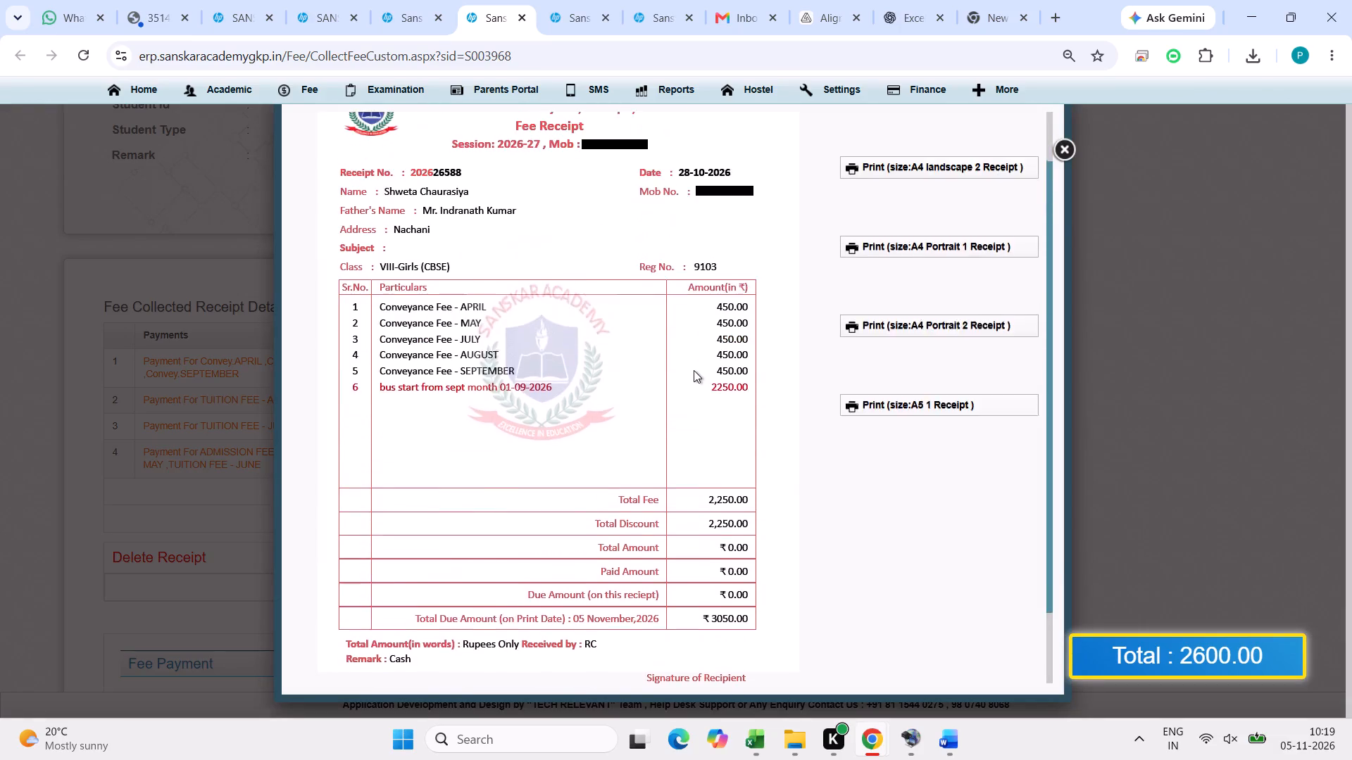
scroll(694, 370, up, 1)
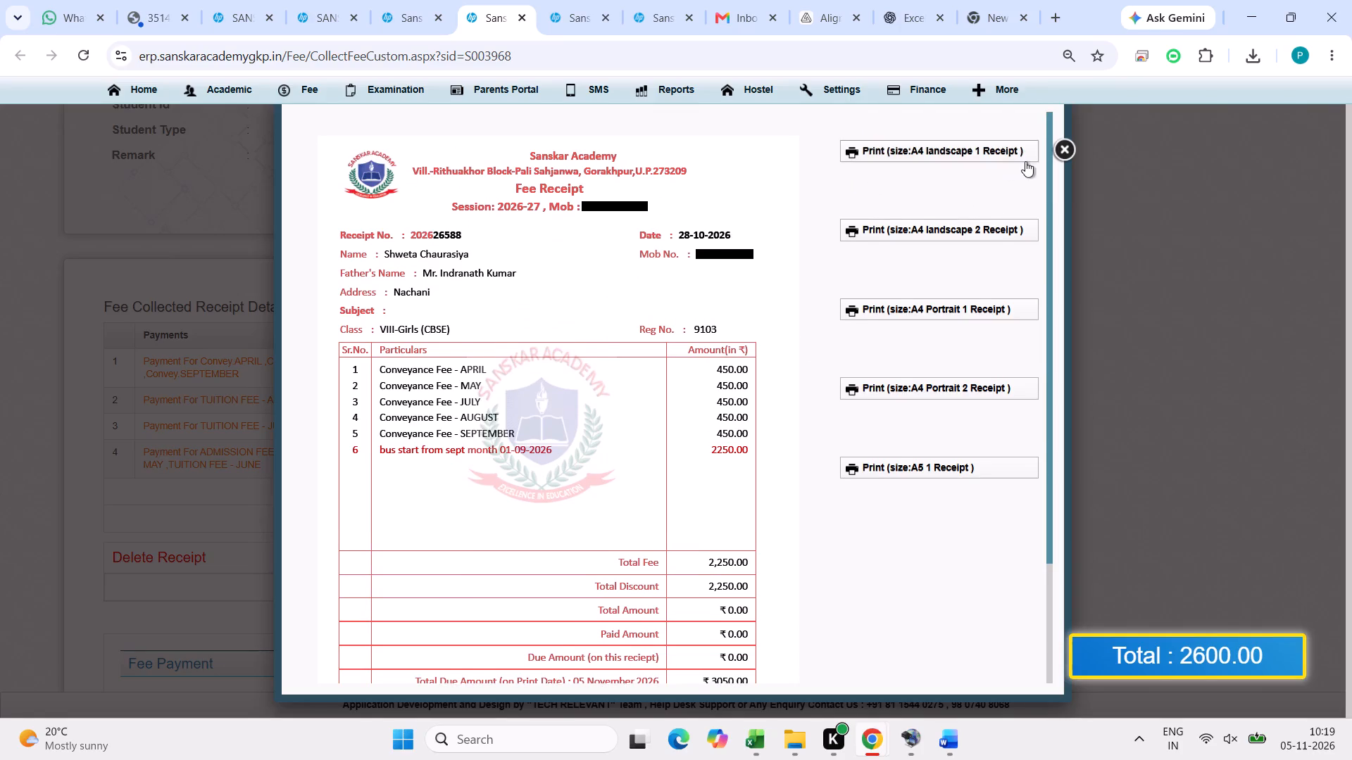
click(1068, 147)
Recheck the VIII-Girls sibling's monthly transport fee statuses against the 28-10-2026 conveyance receipt, opening that receipt again.
scroll(896, 341, down, 5)
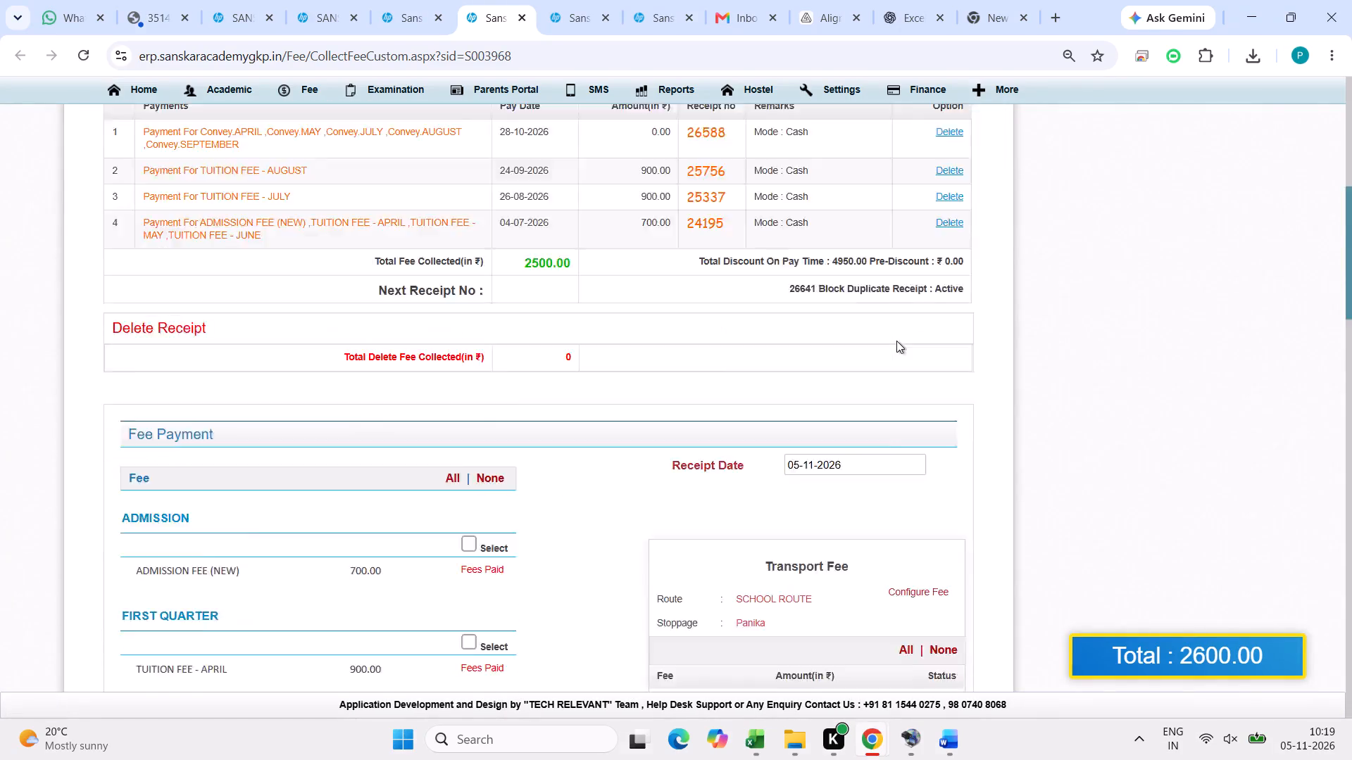
scroll(896, 341, down, 2)
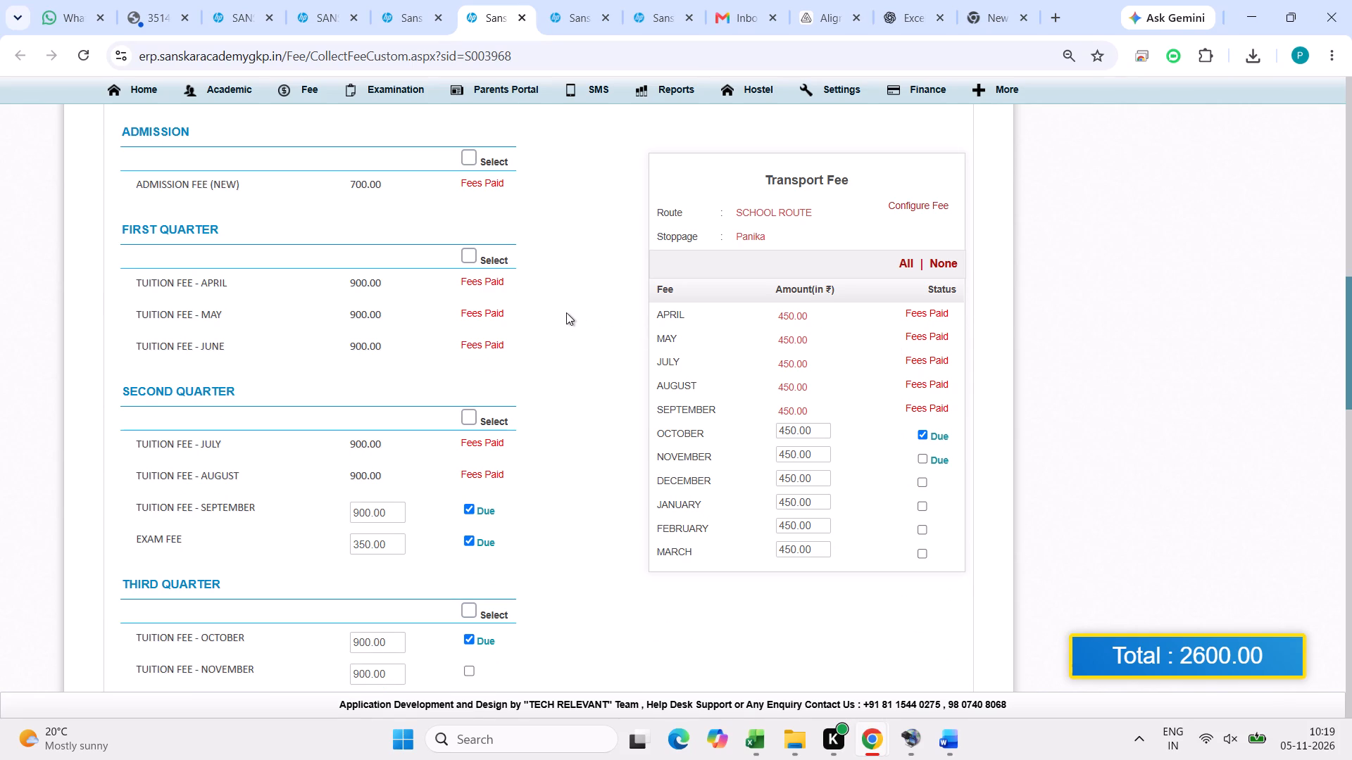
scroll(561, 312, up, 7)
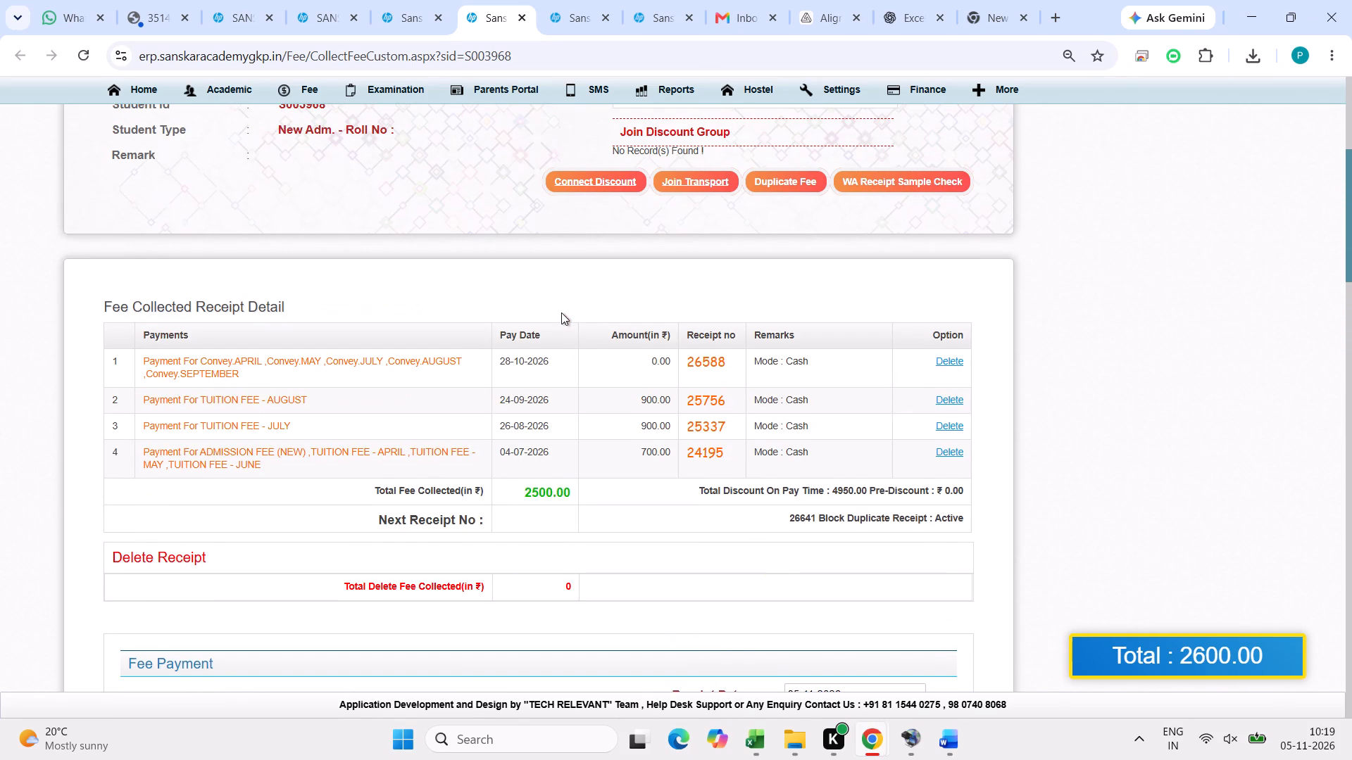
click(696, 362)
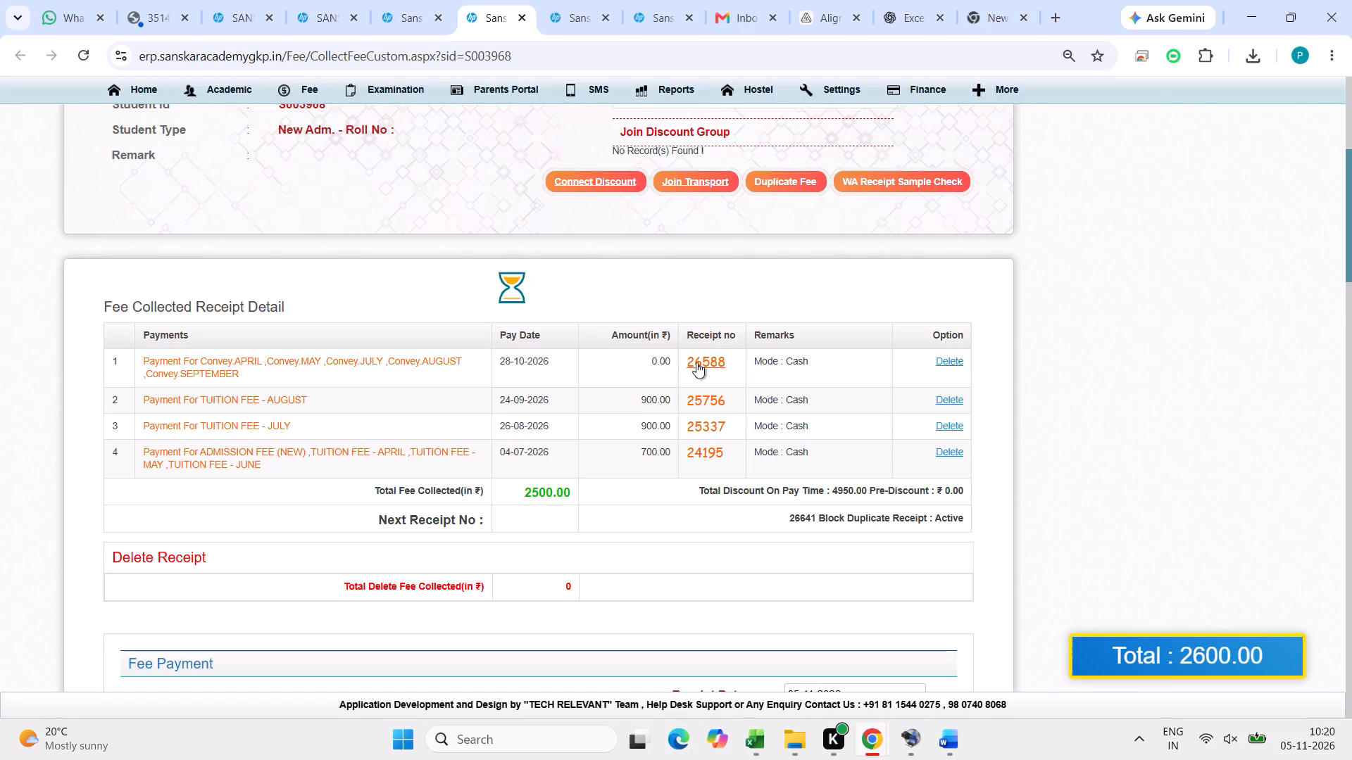
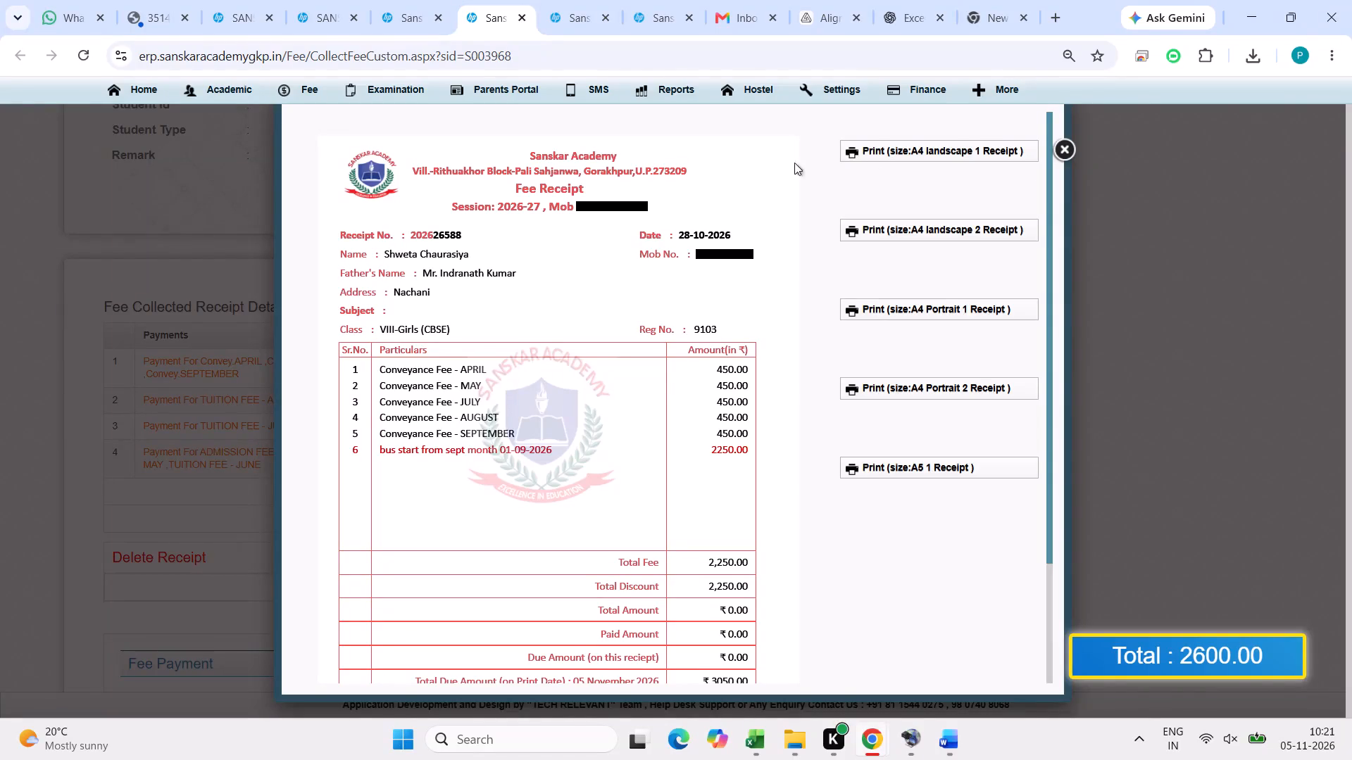
Close the conveyance fee receipt and recheck the VIII-Girls sibling's monthly tuition and transport fee statuses.
click(1062, 150)
scroll(737, 472, down, 6)
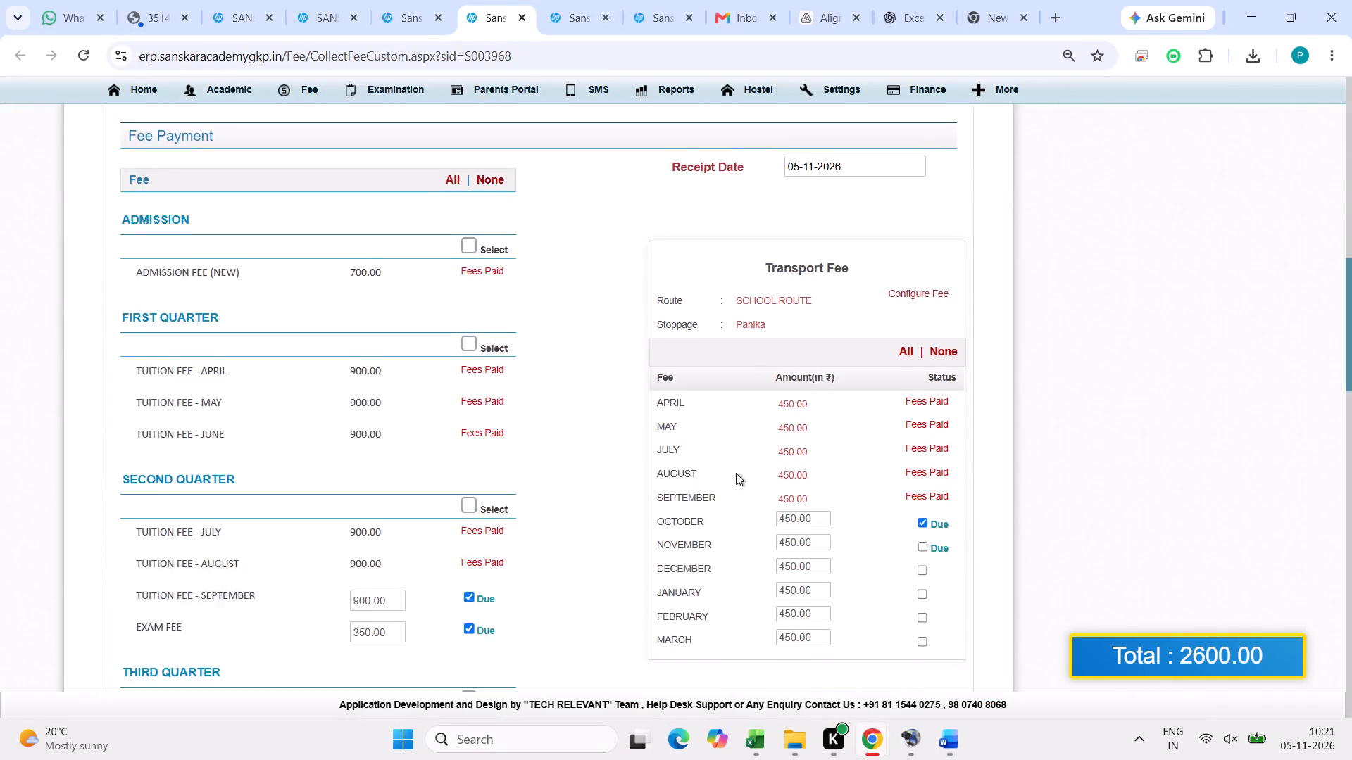
scroll(736, 473, down, 1)
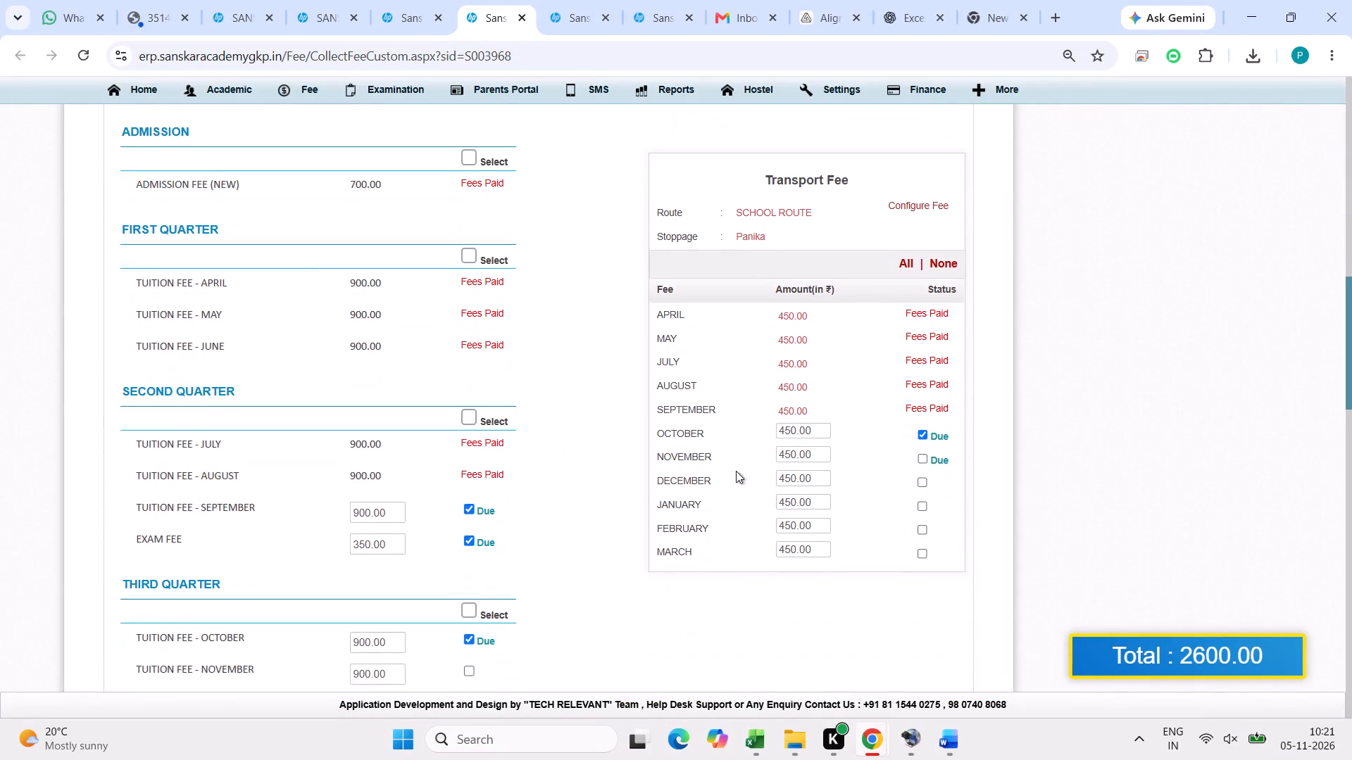
scroll(736, 471, up, 2)
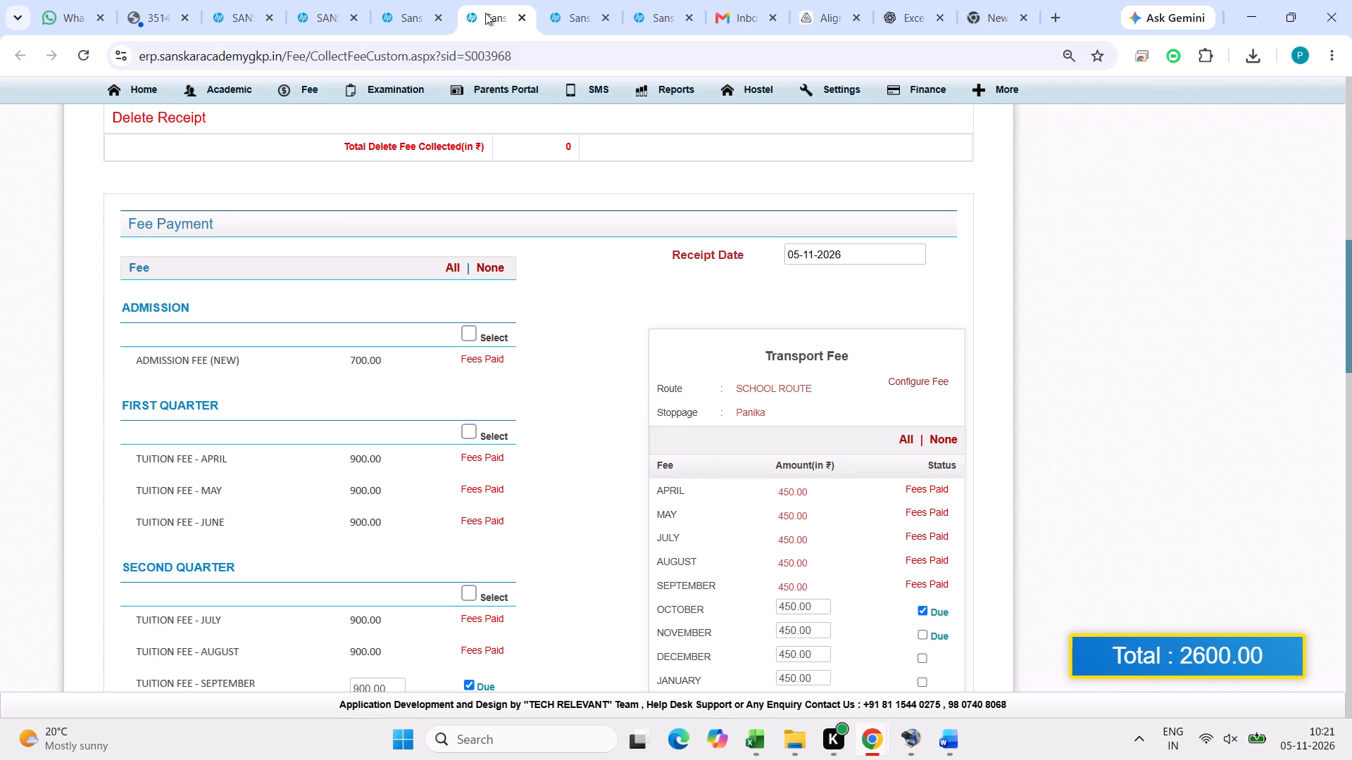
Switch to the III-Girls sibling's fee page and examine the dues, collected receipts, and monthly tuition and transport fee statuses.
click(416, 0)
scroll(520, 322, up, 8)
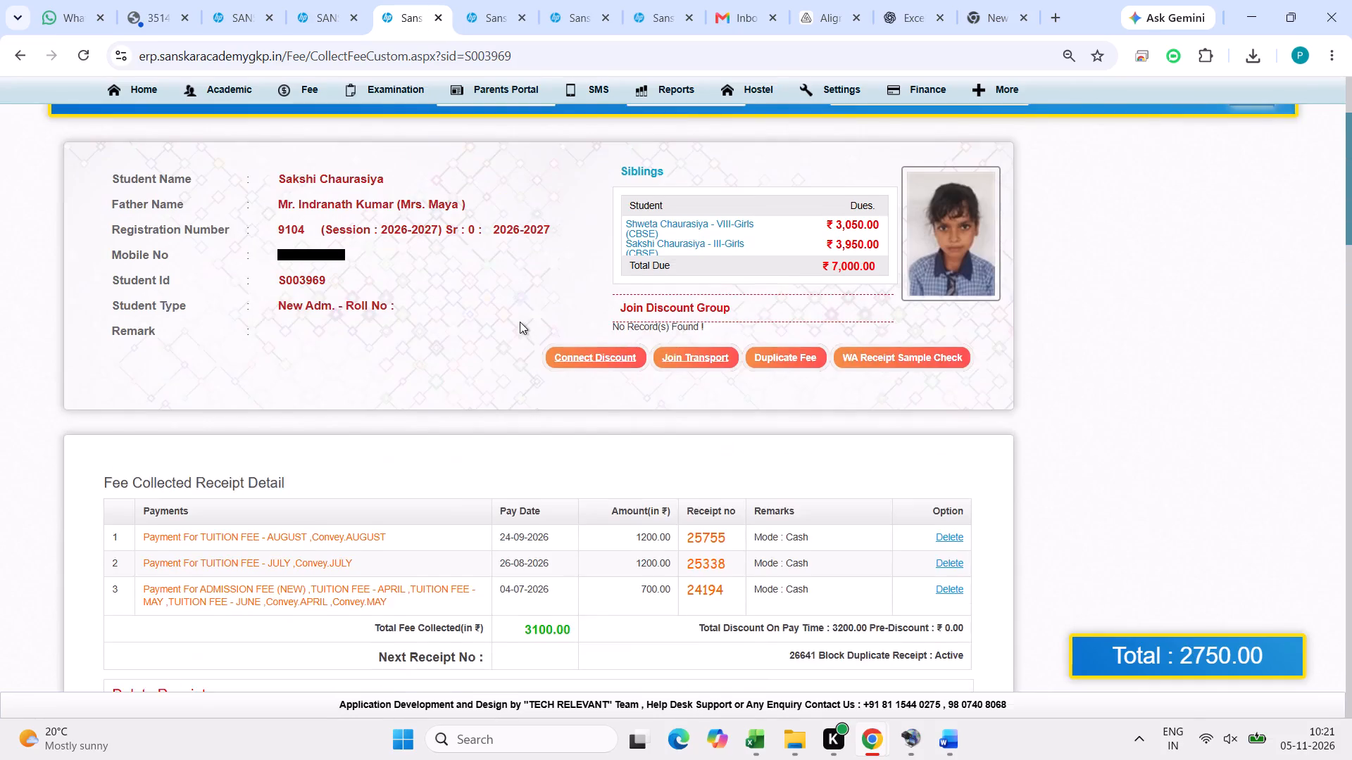
scroll(520, 322, up, 1)
scroll(520, 322, down, 4)
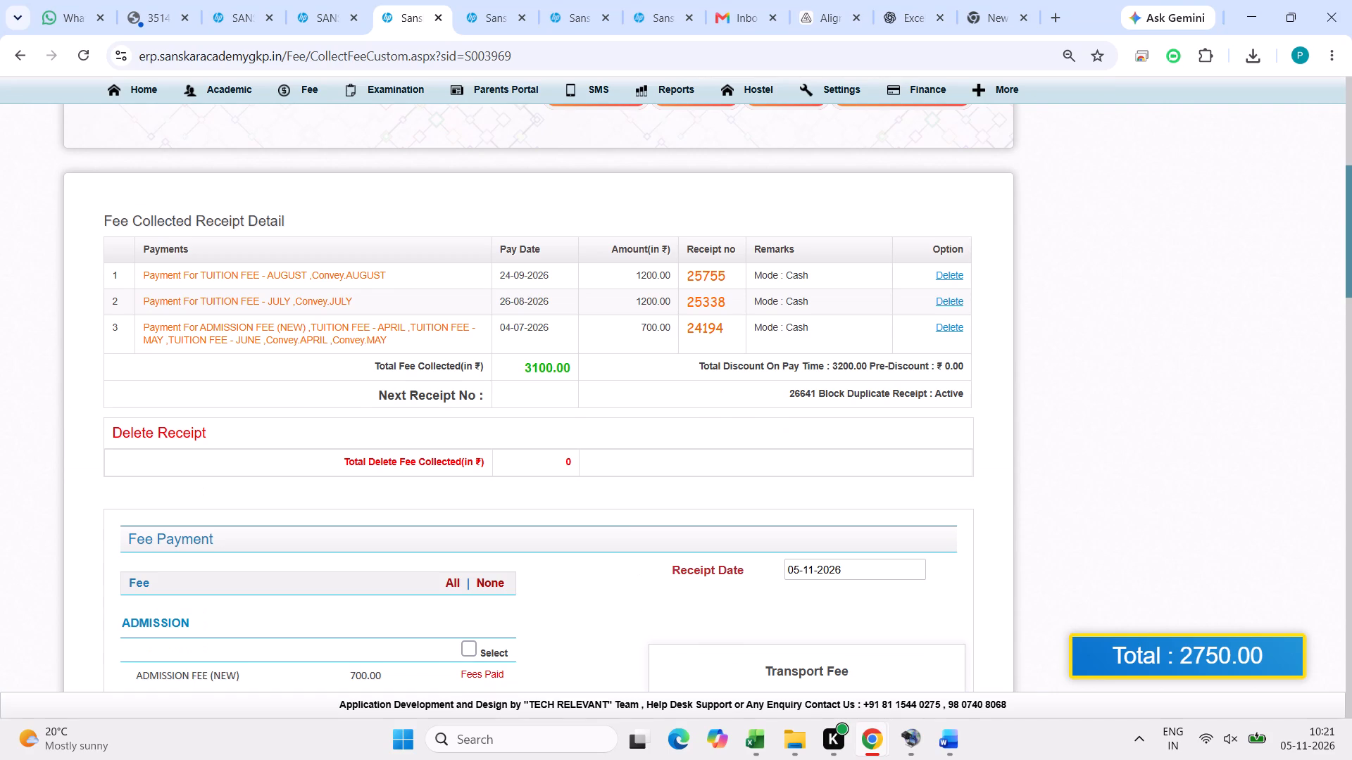
scroll(520, 322, down, 7)
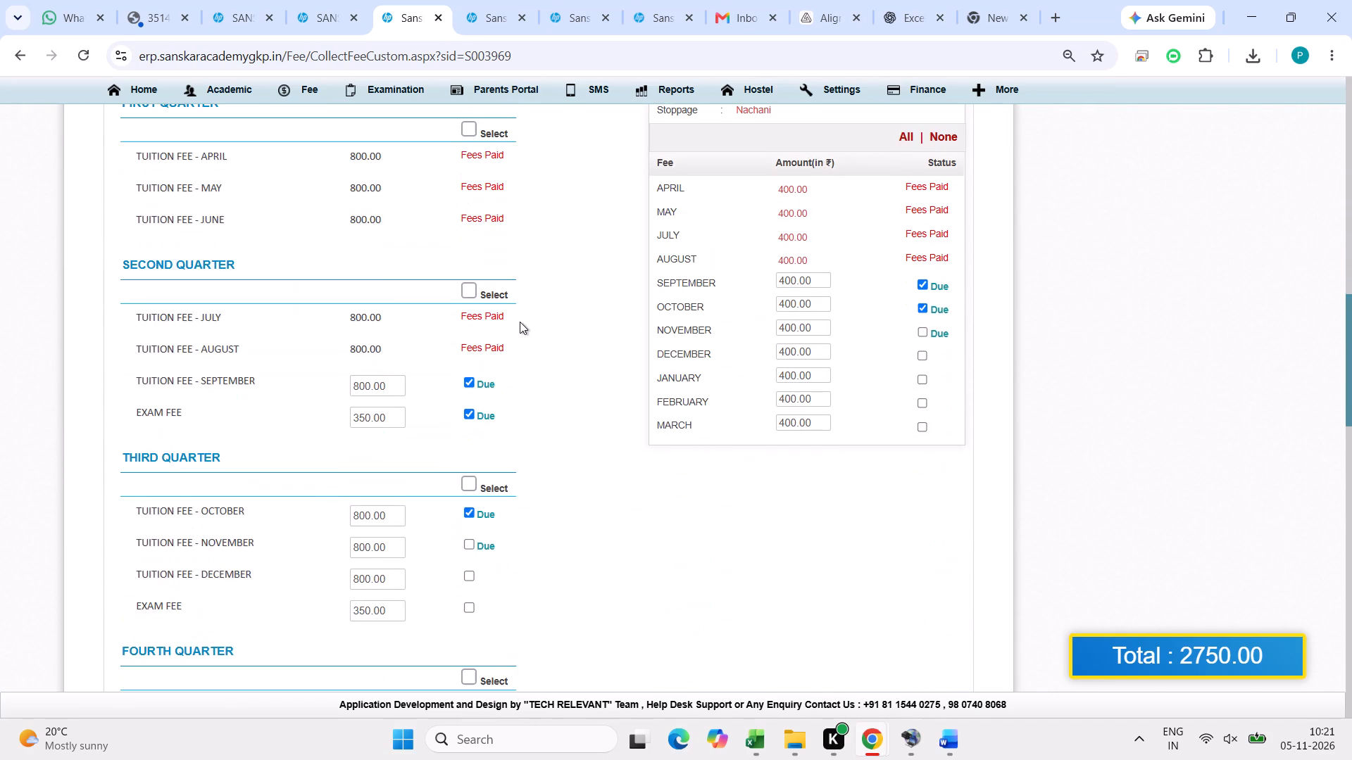
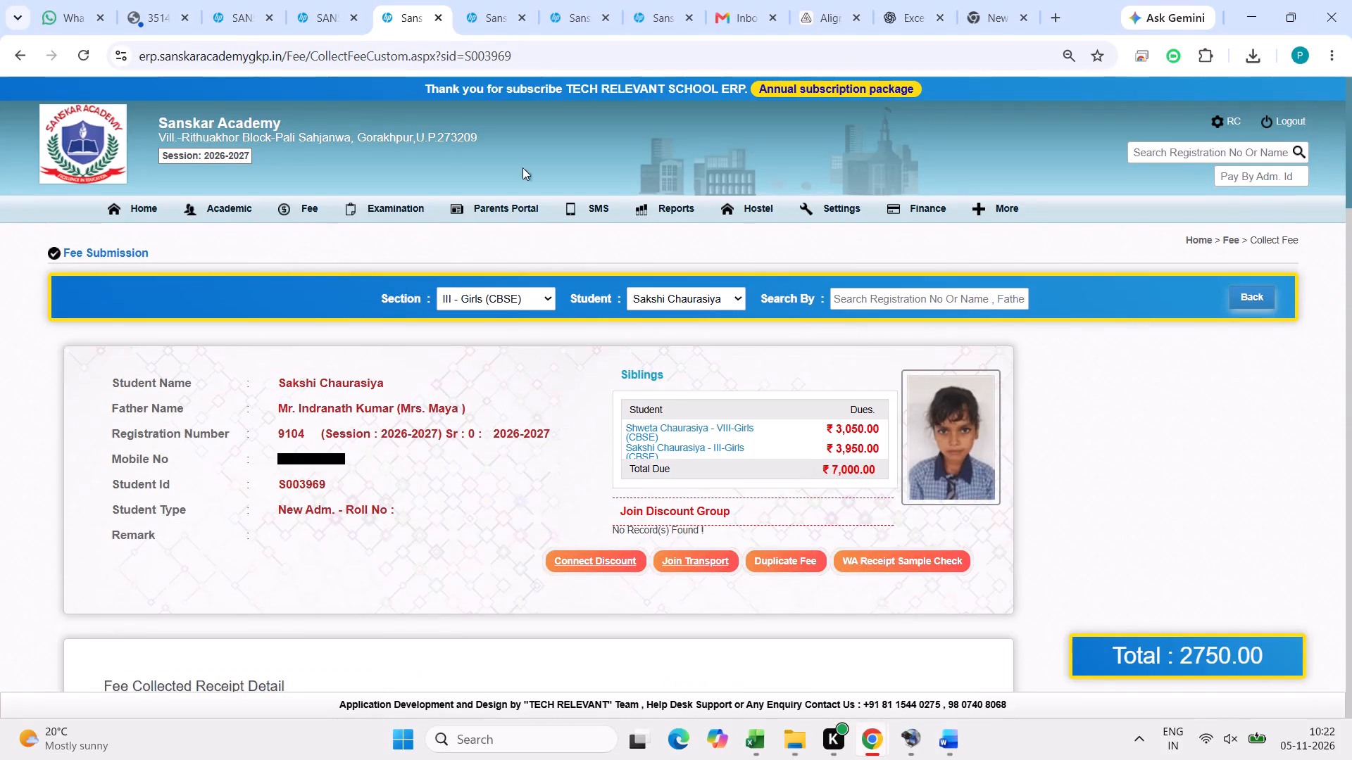
Compare the VIII-Girls and III-Girls siblings' fee pages, checking selected totals and the older sibling's monthly tuition and transport statuses.
click(492, 20)
scroll(508, 257, up, 1)
scroll(508, 260, down, 1)
scroll(511, 267, up, 12)
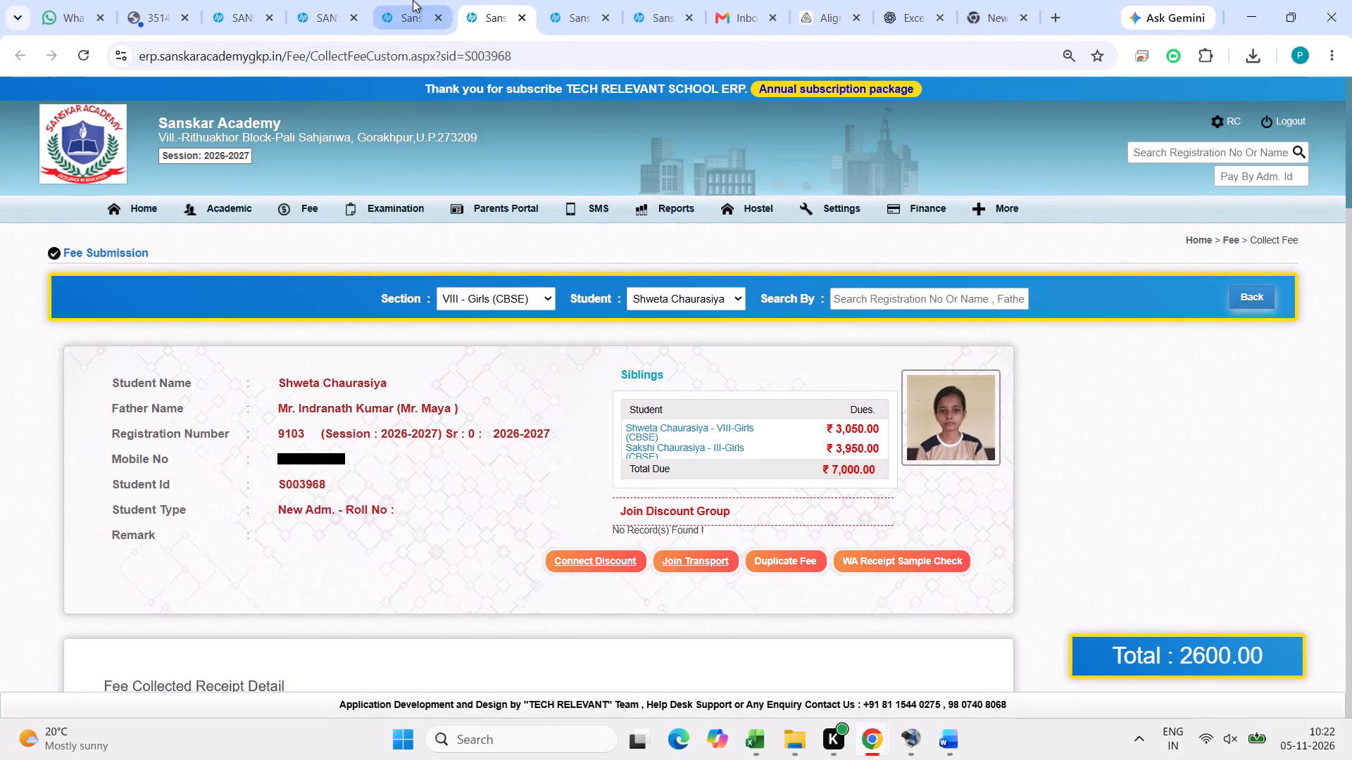
click(413, 0)
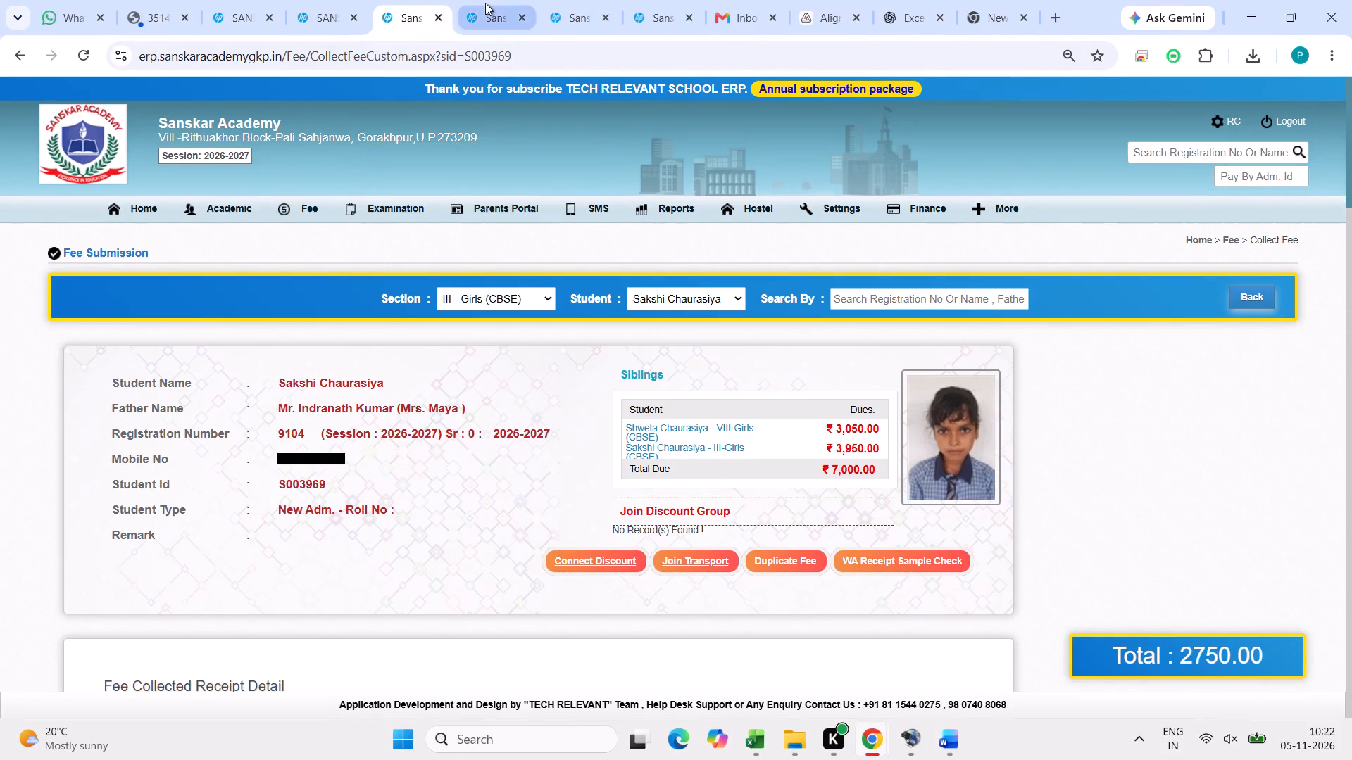
click(485, 3)
scroll(549, 310, down, 11)
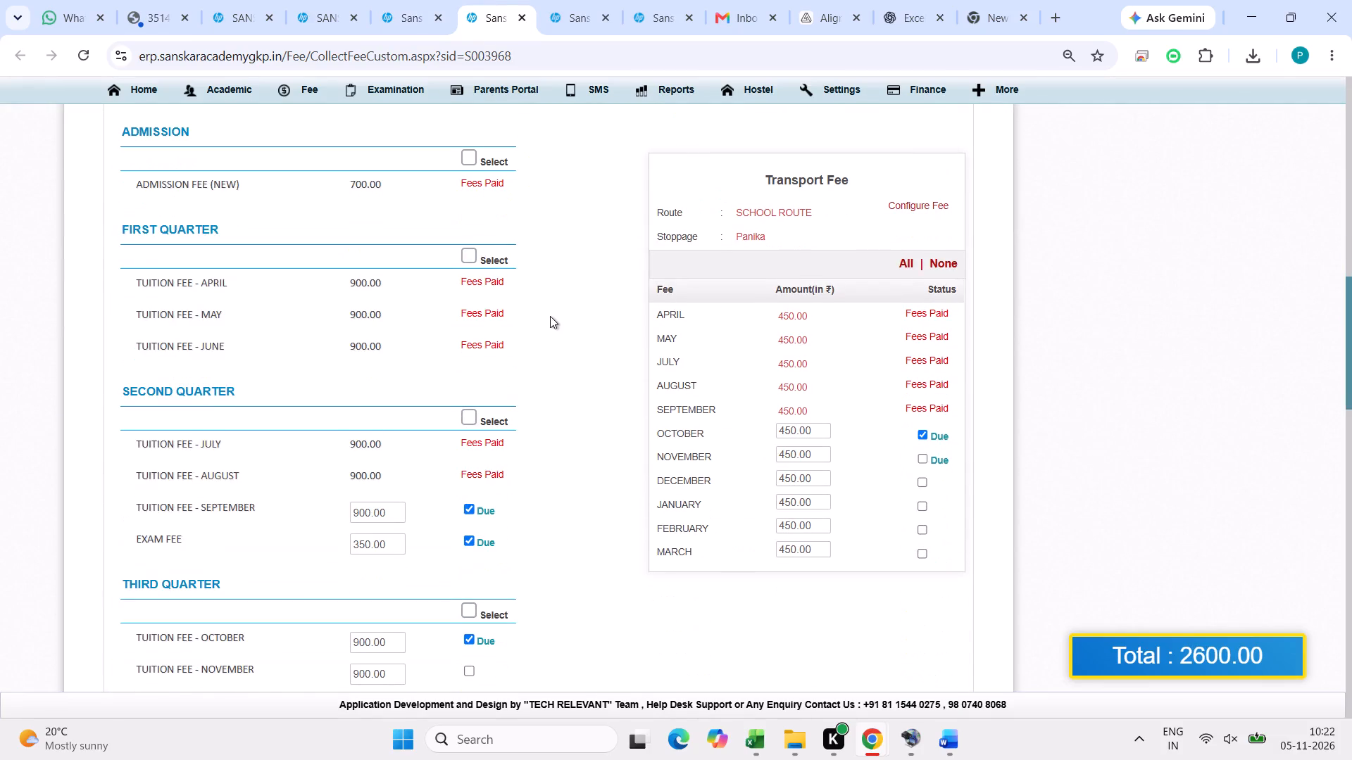
click(578, 0)
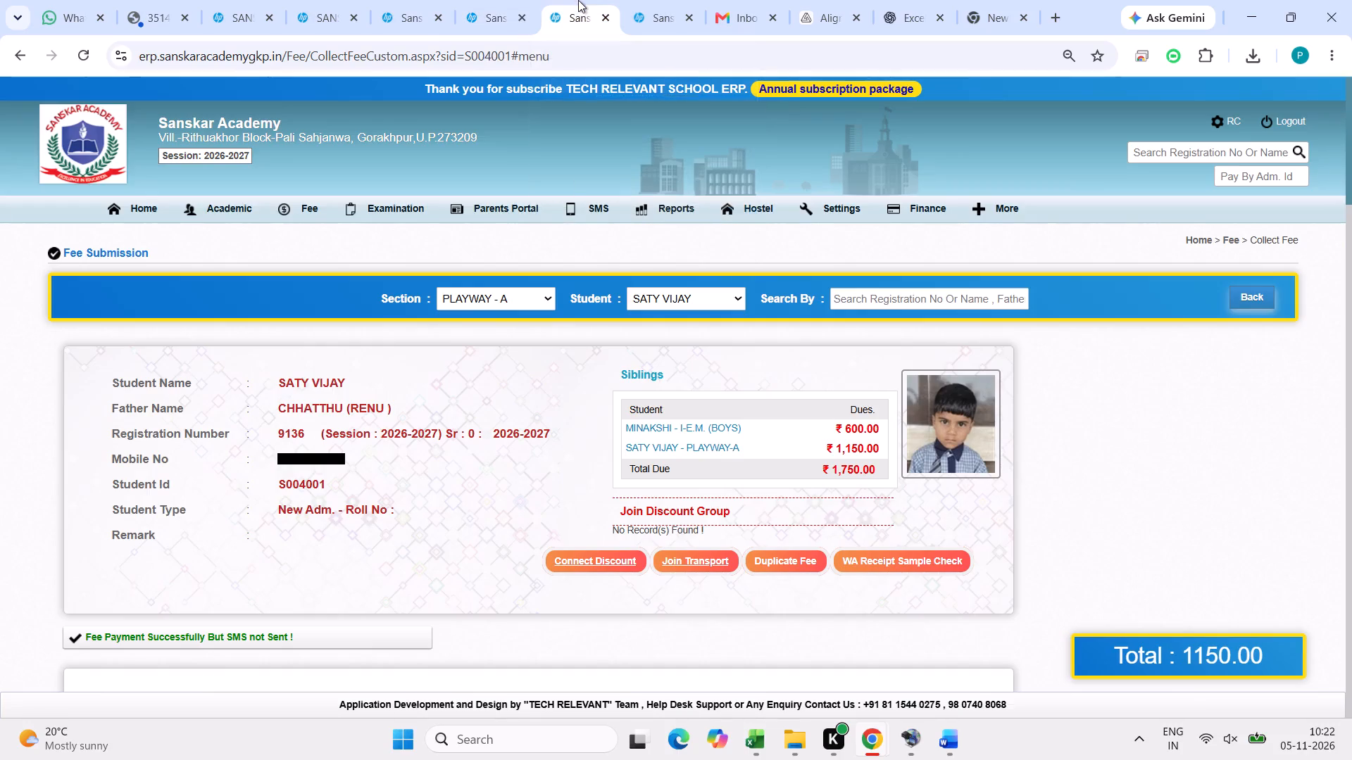
click(488, 0)
scroll(508, 291, down, 1)
scroll(508, 291, up, 3)
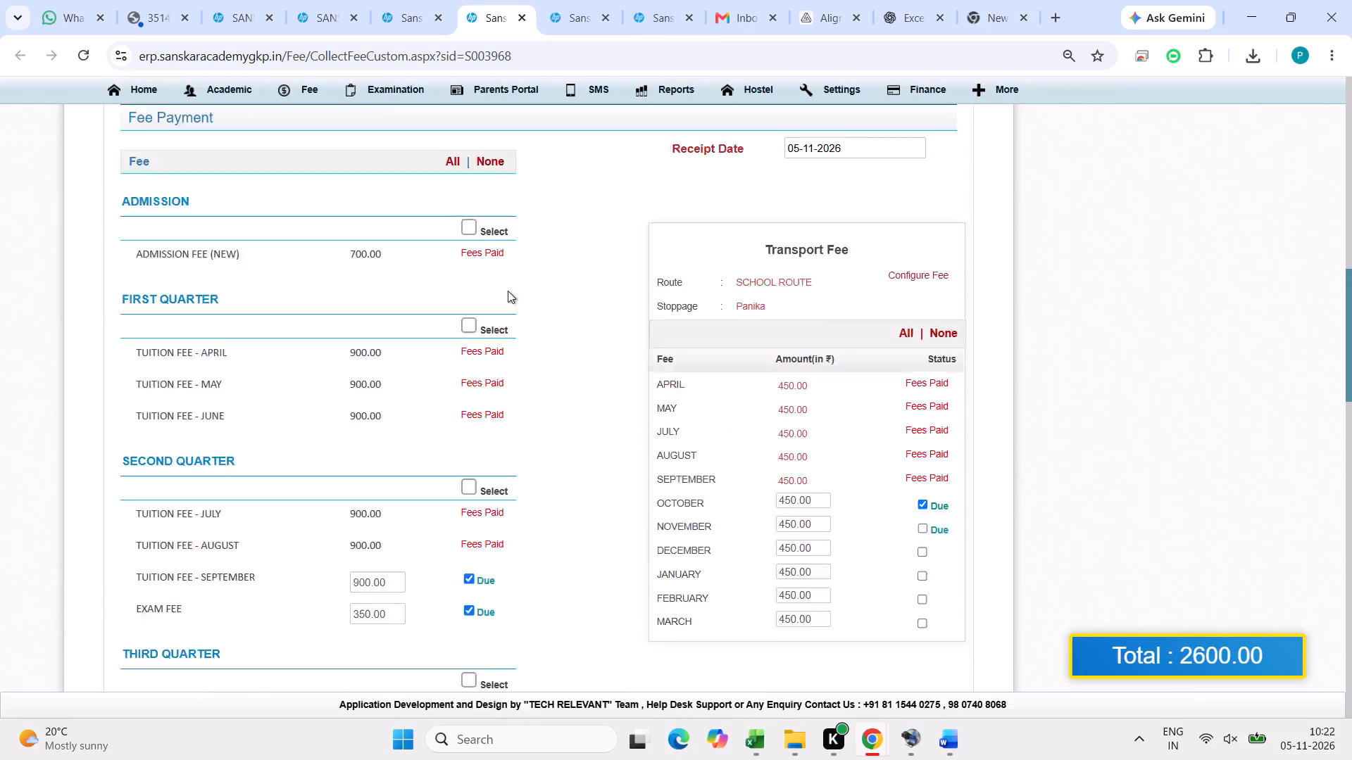
scroll(508, 291, up, 11)
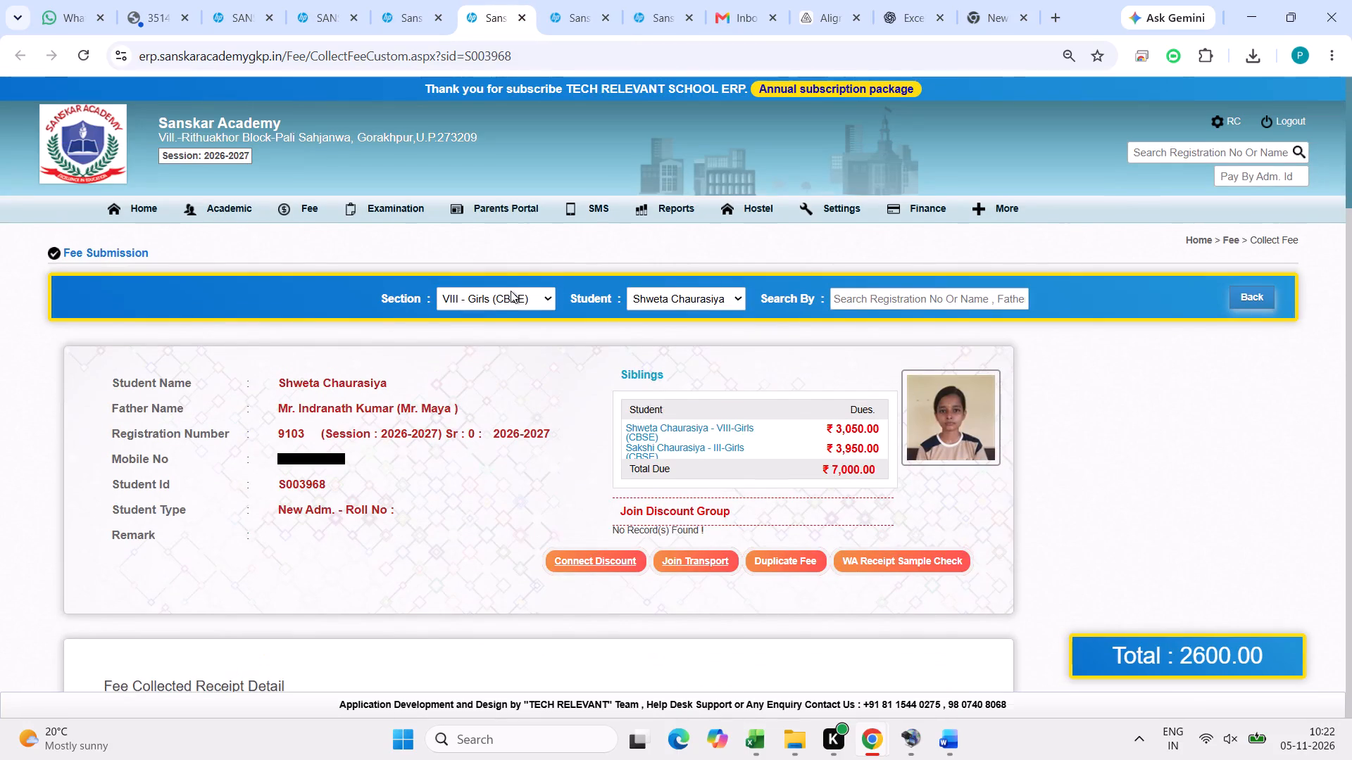
Recheck the 2750+2600 combined sum against the selected totals on both siblings' fee pages.
click(989, 23)
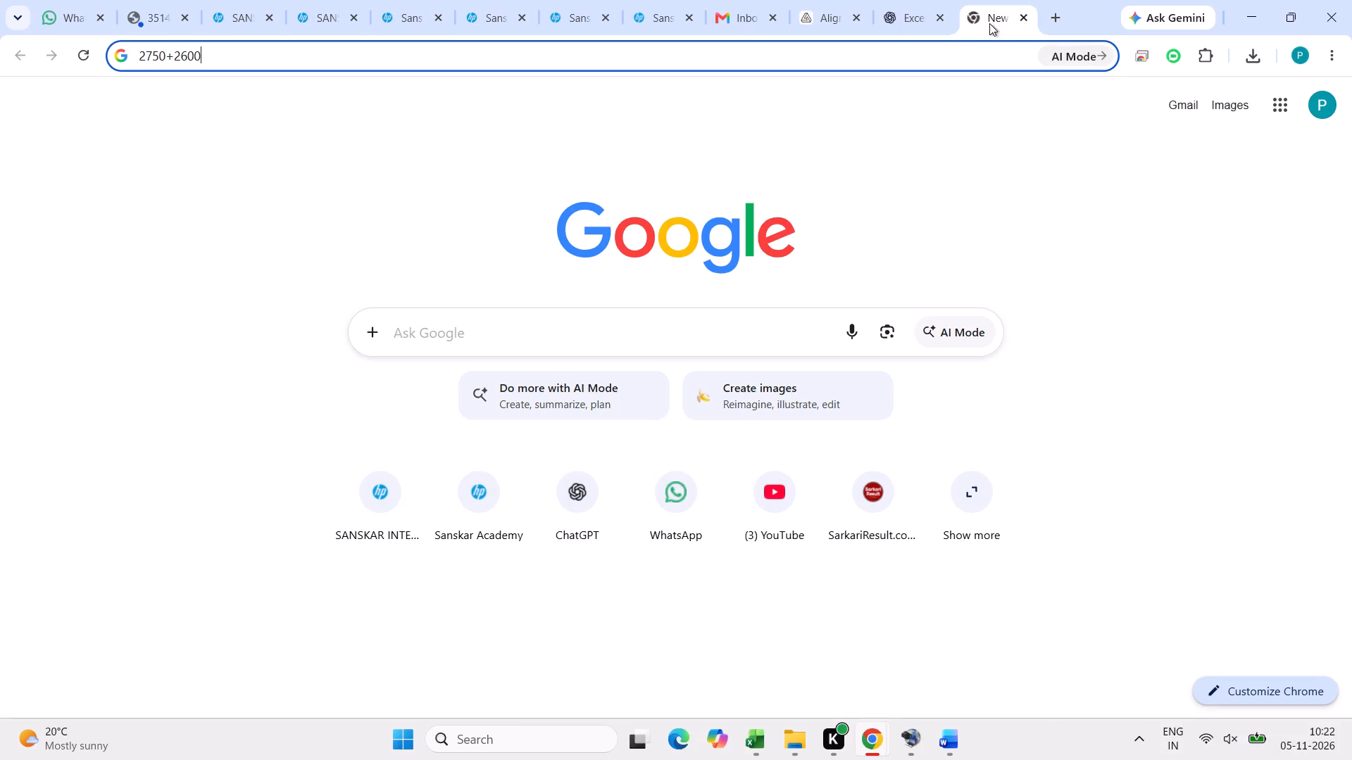
key(plus)
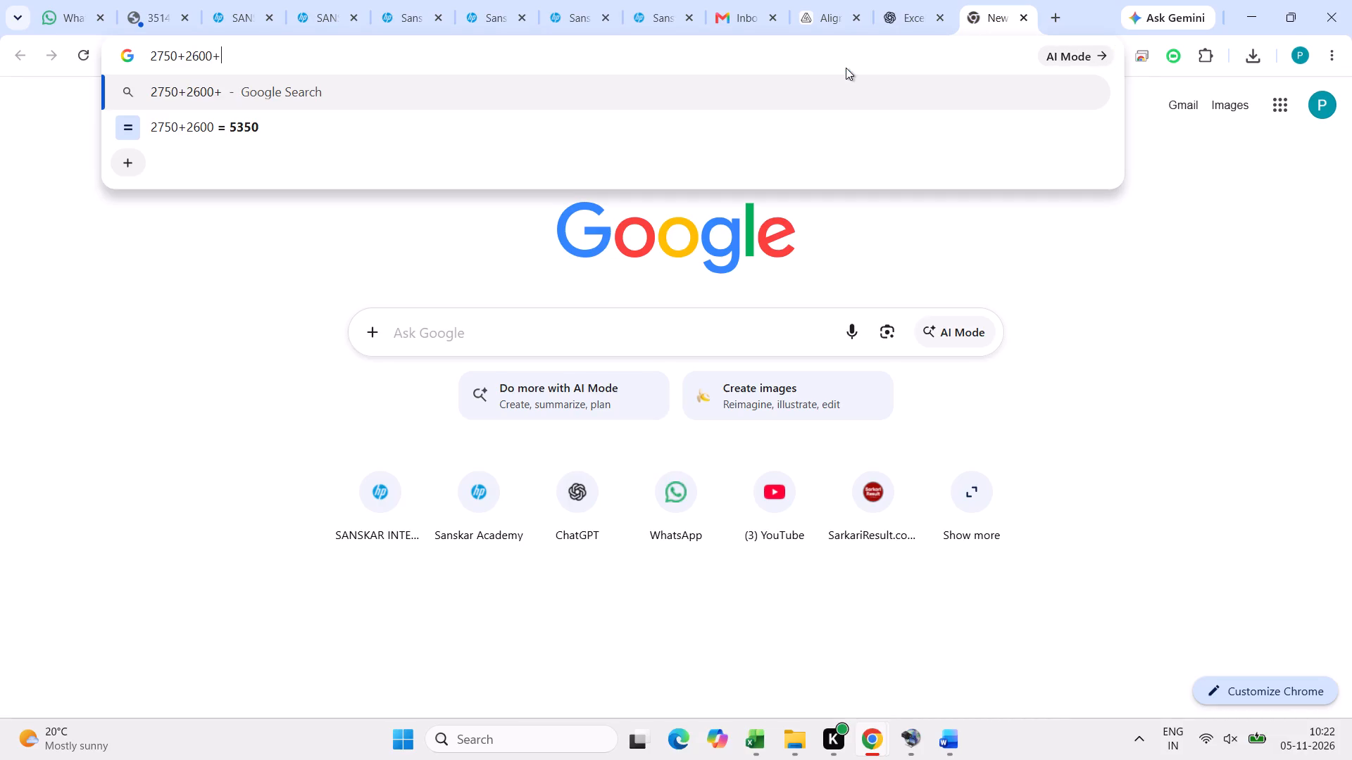
scroll(846, 68, up, 1)
click(400, 0)
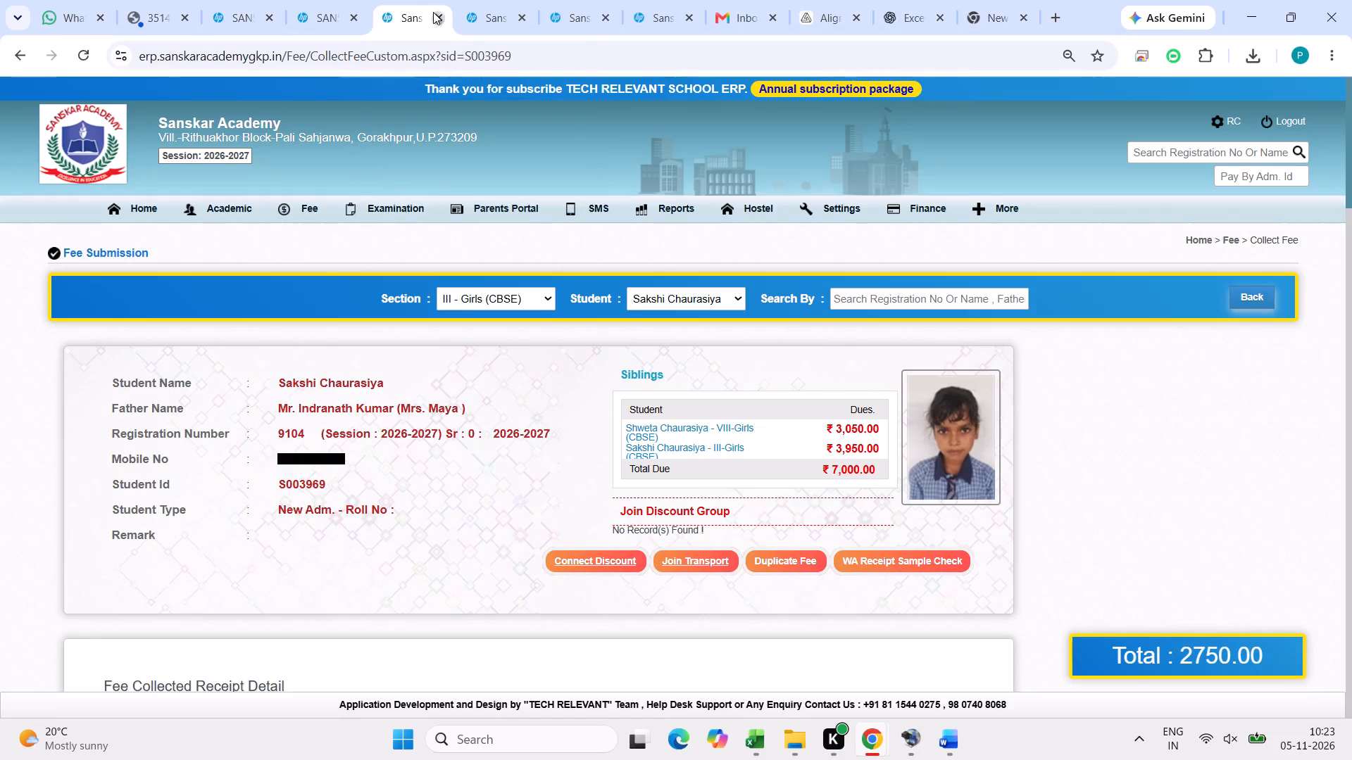
click(489, 9)
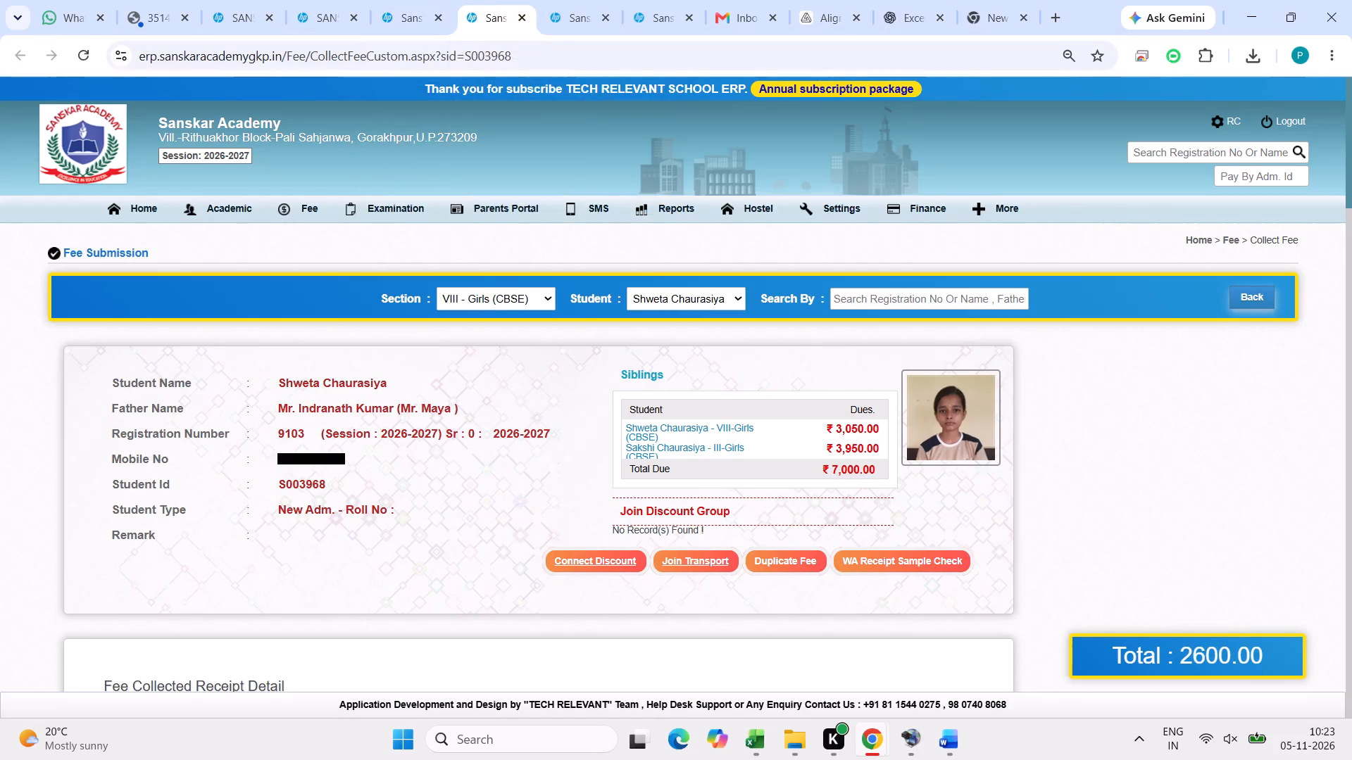
click(399, 0)
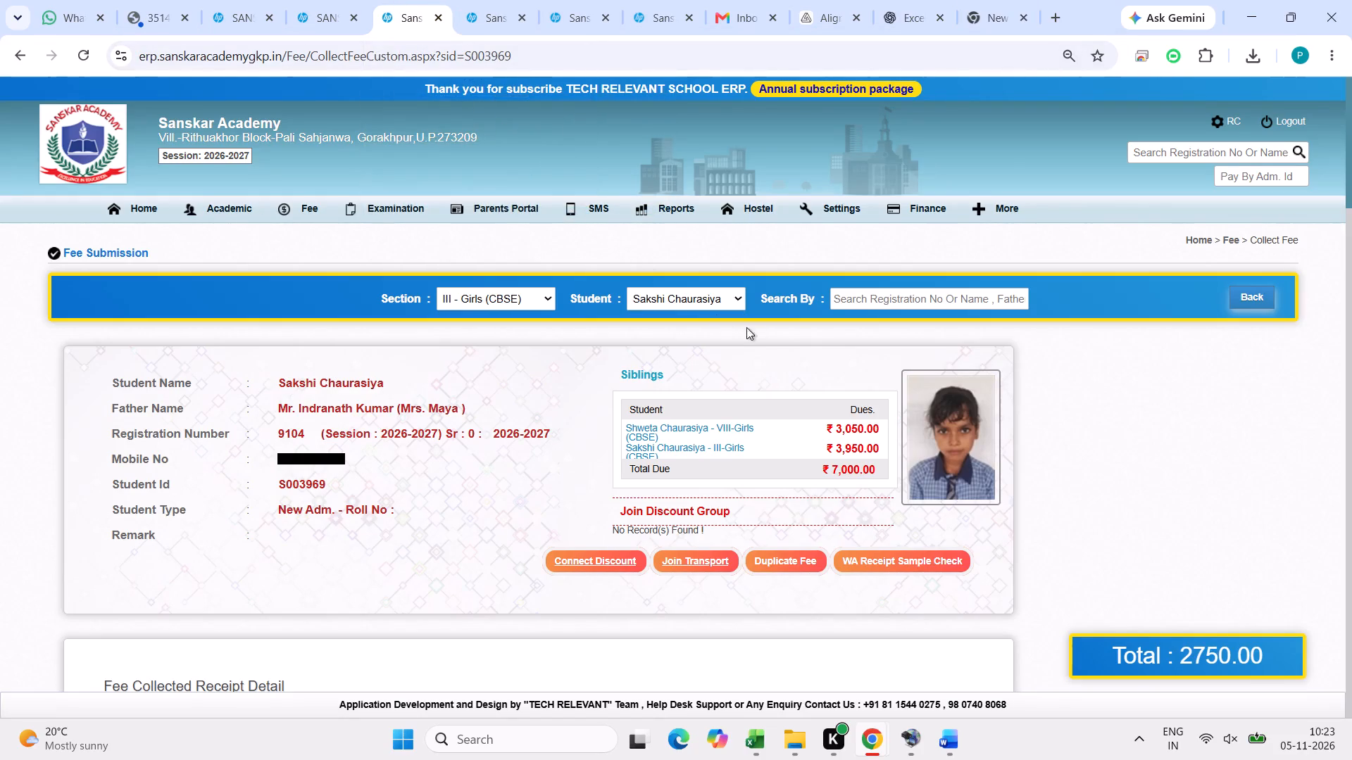
Review the III-Girls sibling's profile, sibling dues and collected fee receipts before taking payment.
click(842, 298)
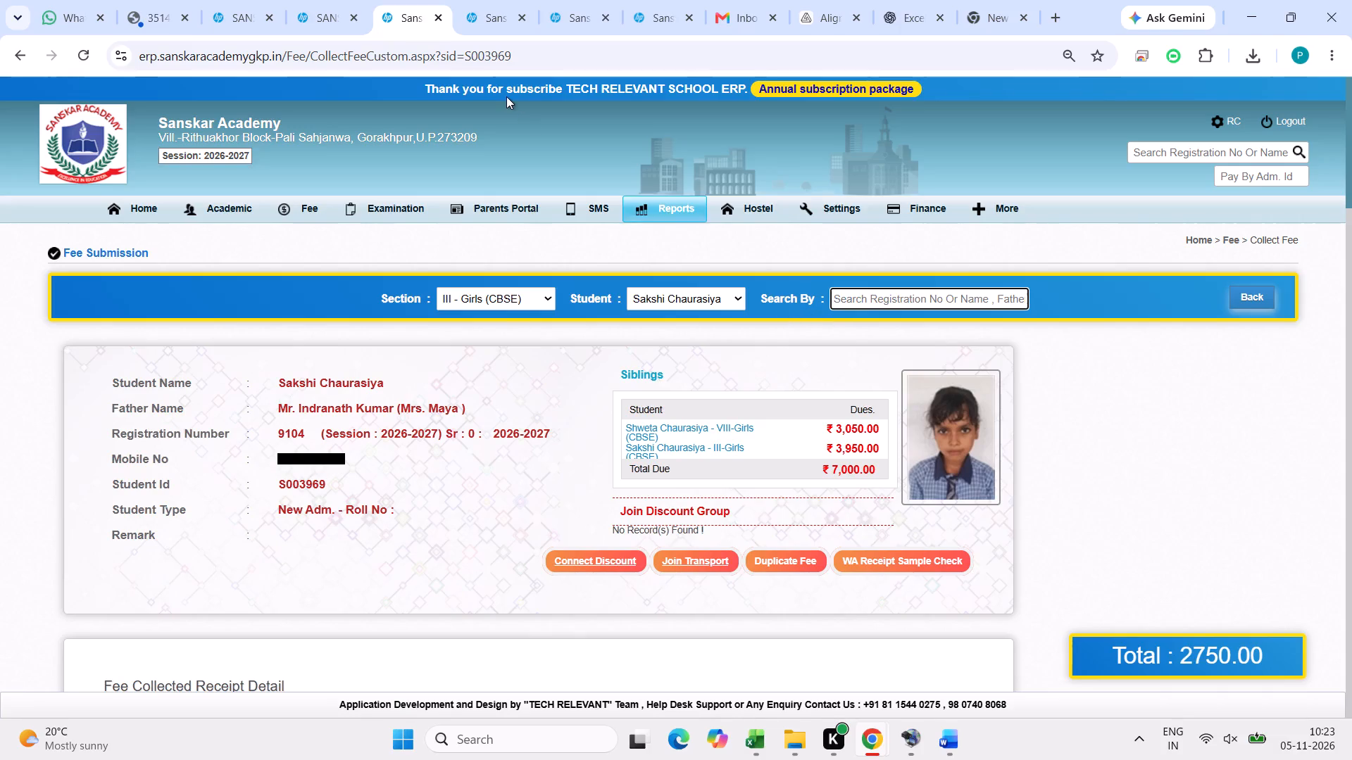
scroll(522, 253, down, 3)
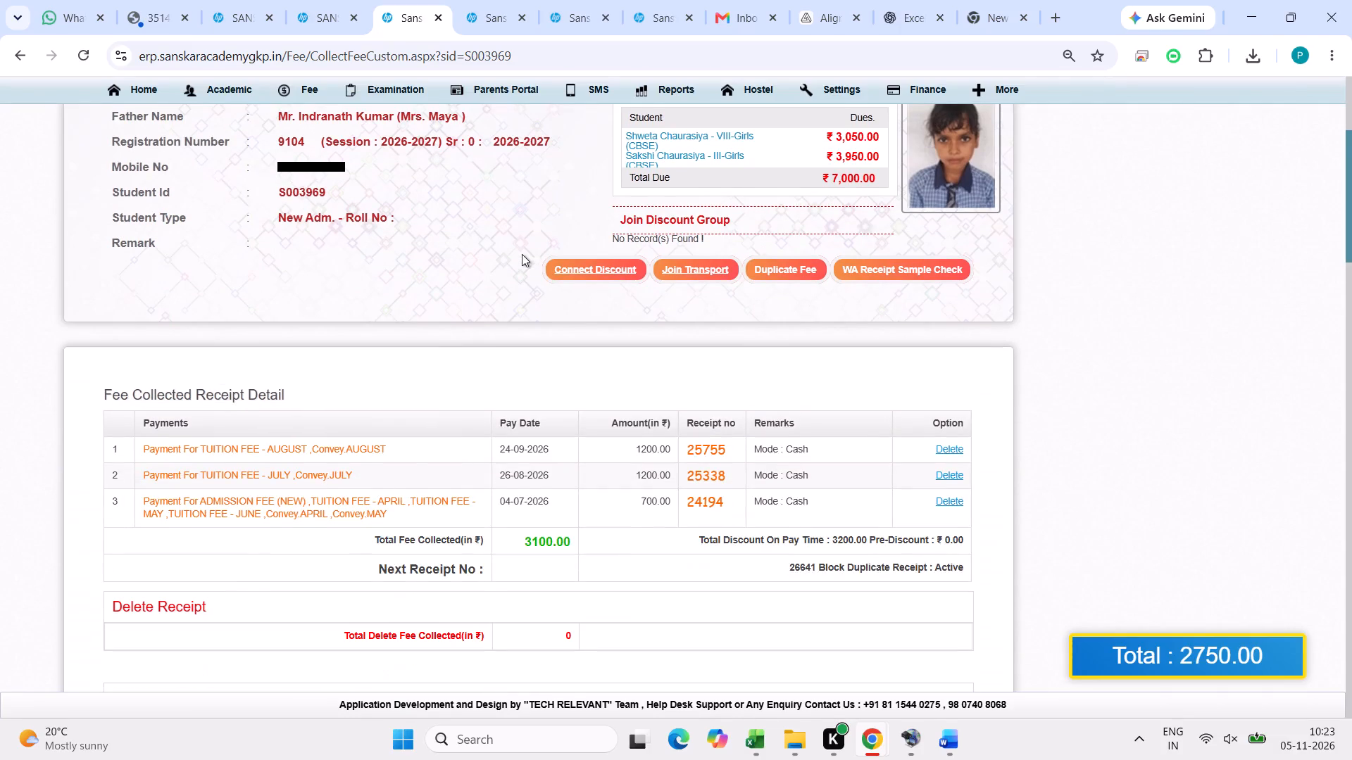
scroll(522, 254, up, 4)
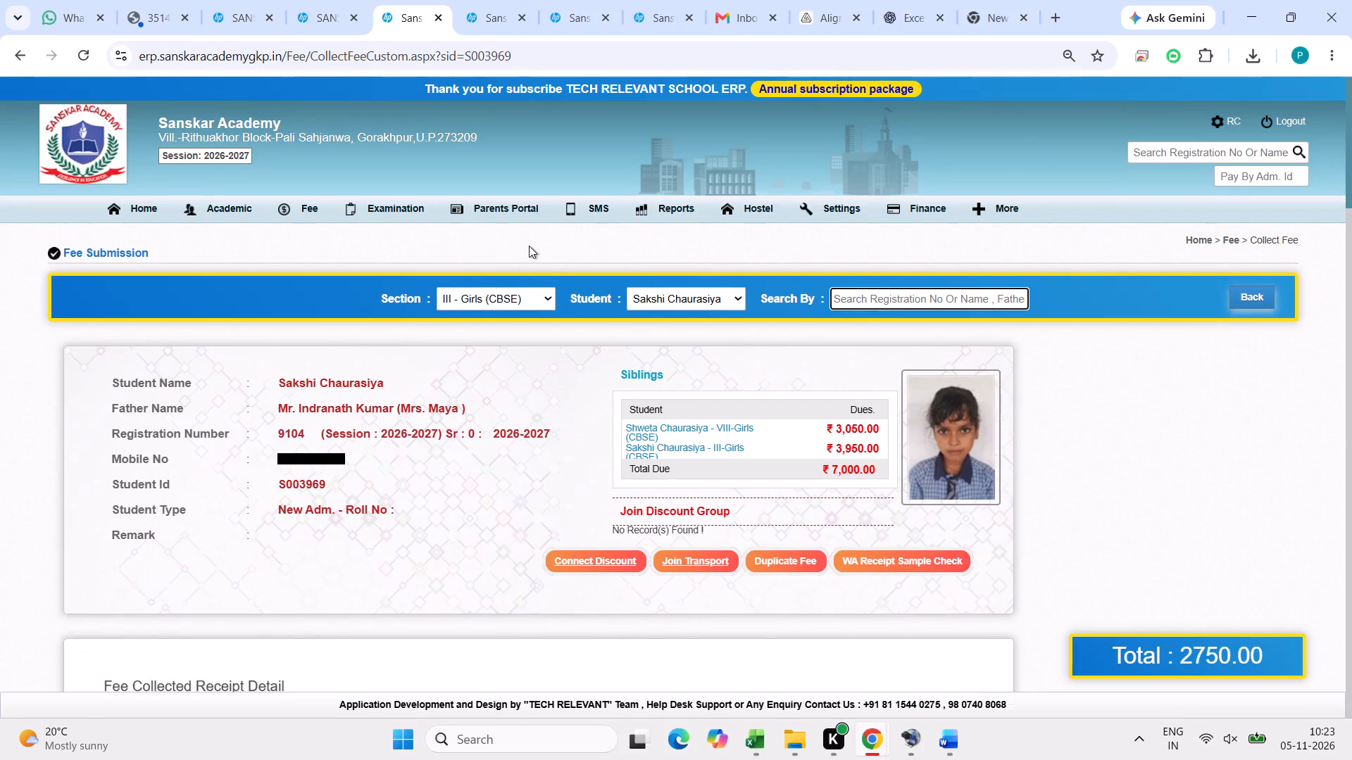
click(408, 0)
click(888, 312)
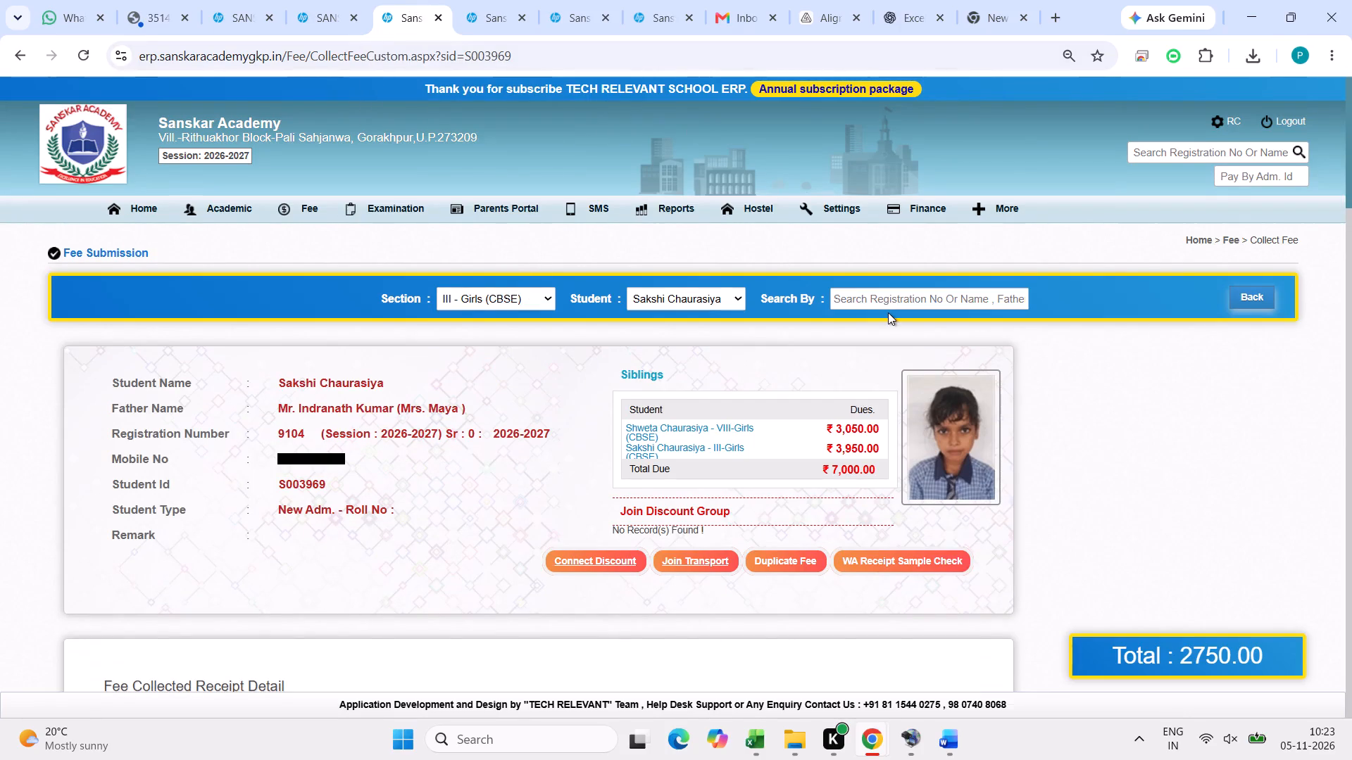
click(884, 308)
scroll(880, 295, up, 1)
scroll(811, 469, down, 3)
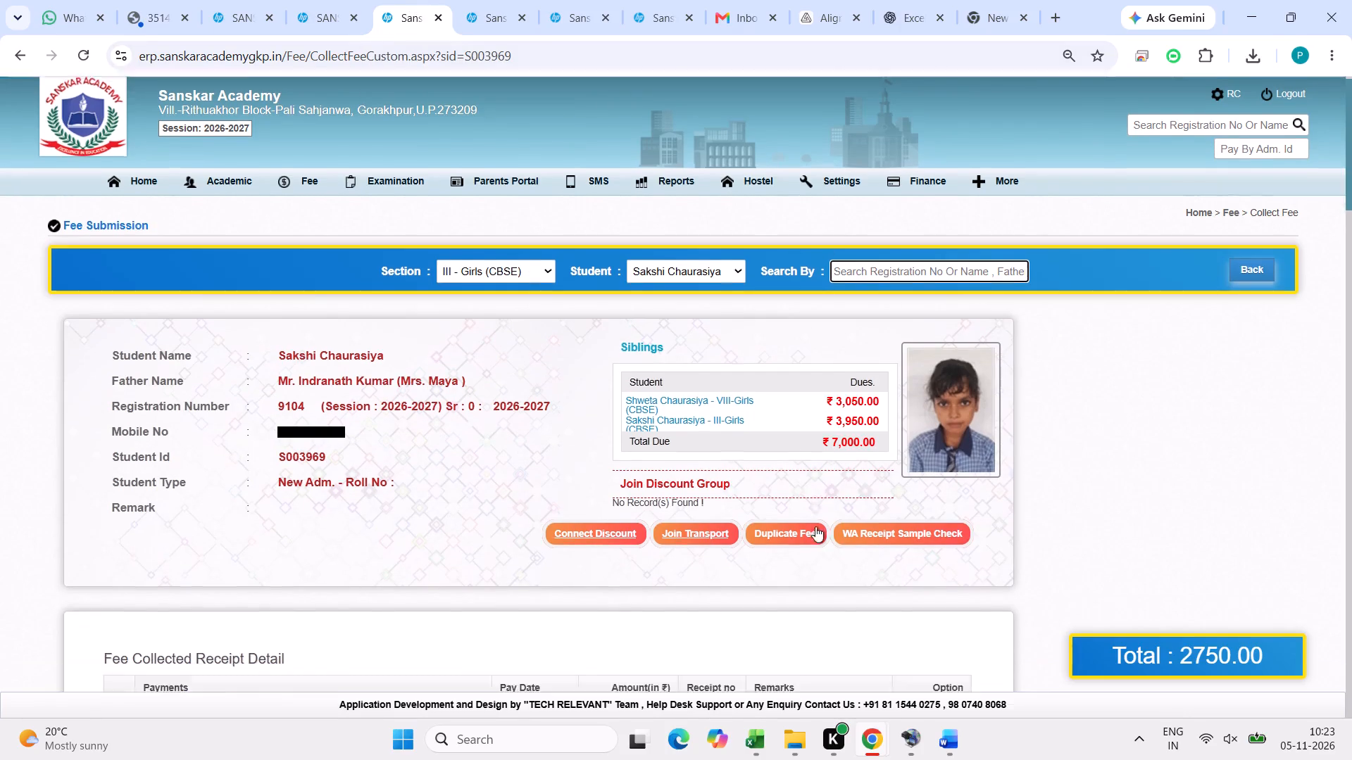
scroll(815, 526, down, 5)
scroll(821, 518, up, 10)
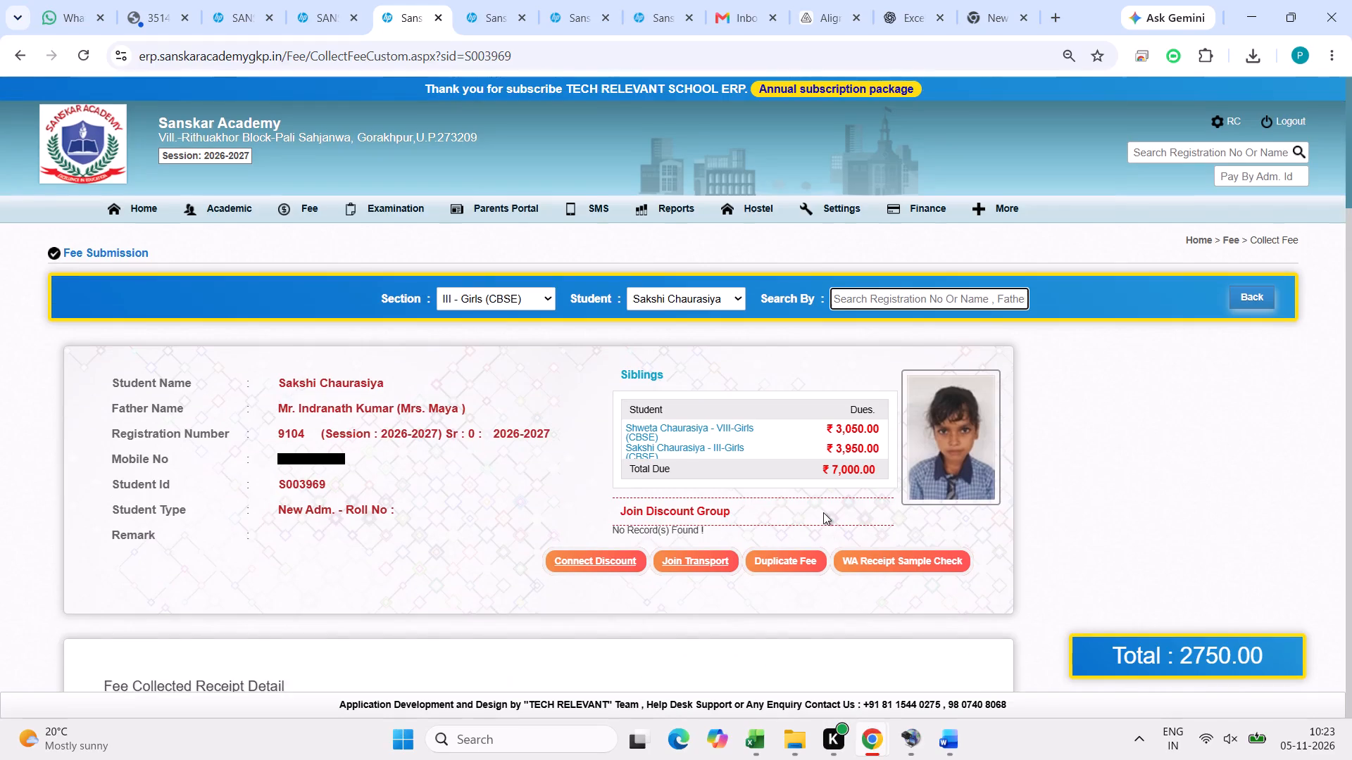
click(859, 300)
scroll(863, 327, down, 2)
scroll(863, 338, up, 1)
scroll(863, 339, down, 2)
click(706, 505)
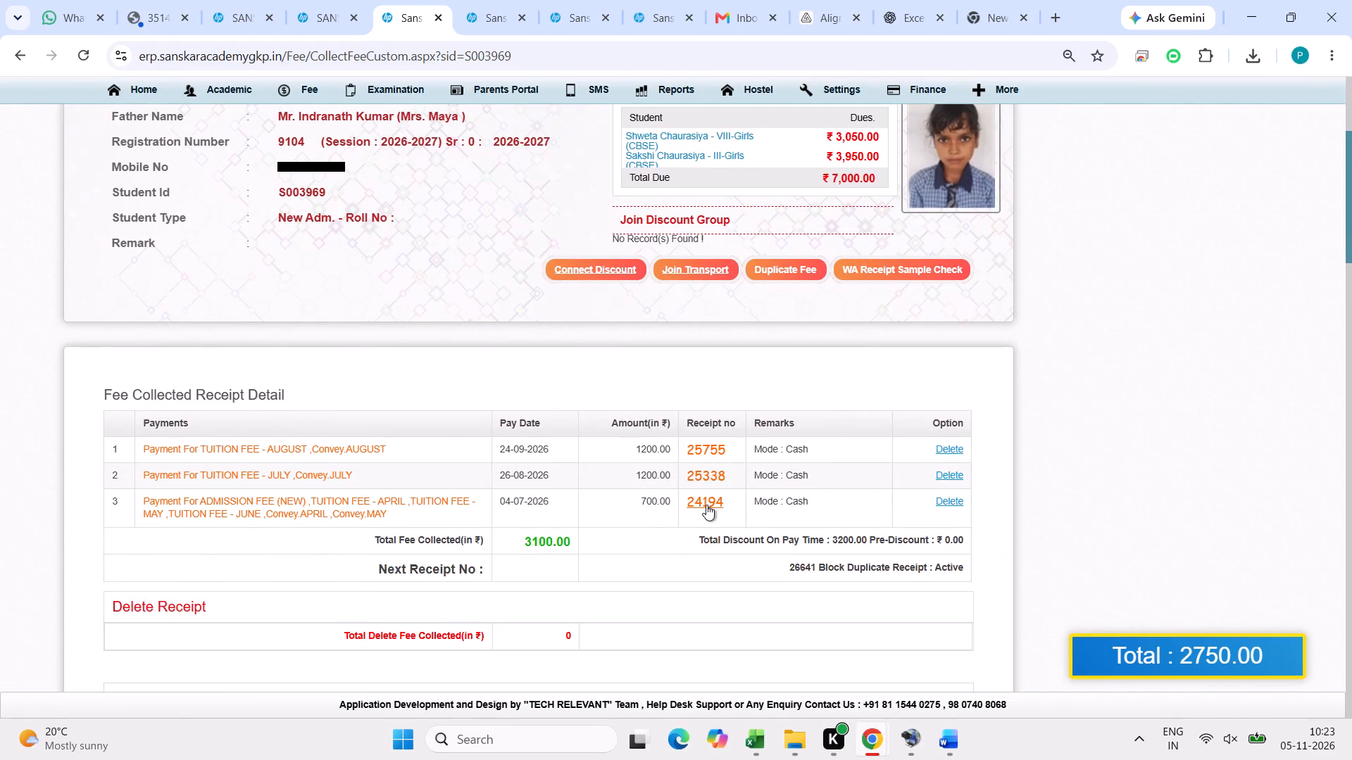
scroll(706, 505, down, 3)
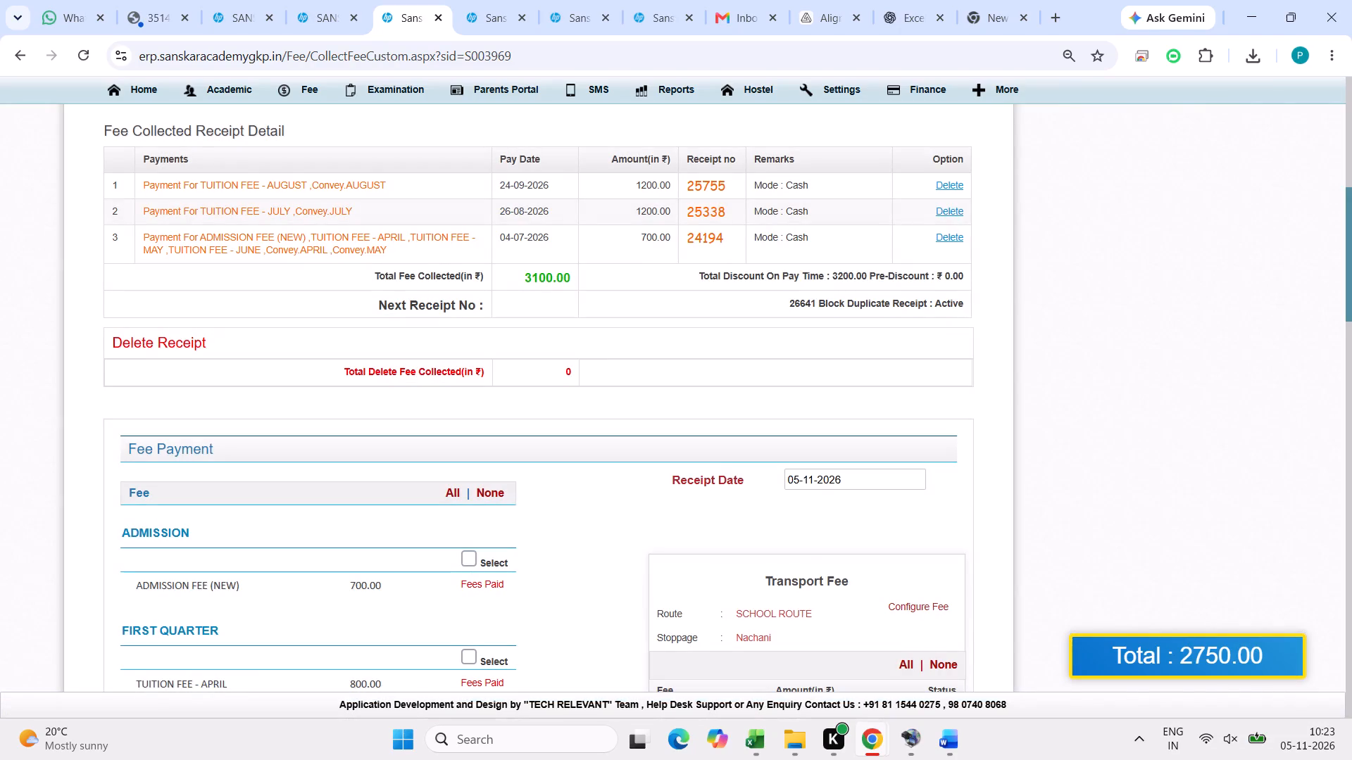
scroll(946, 307, up, 3)
scroll(946, 307, down, 1)
scroll(946, 307, up, 1)
scroll(946, 307, down, 3)
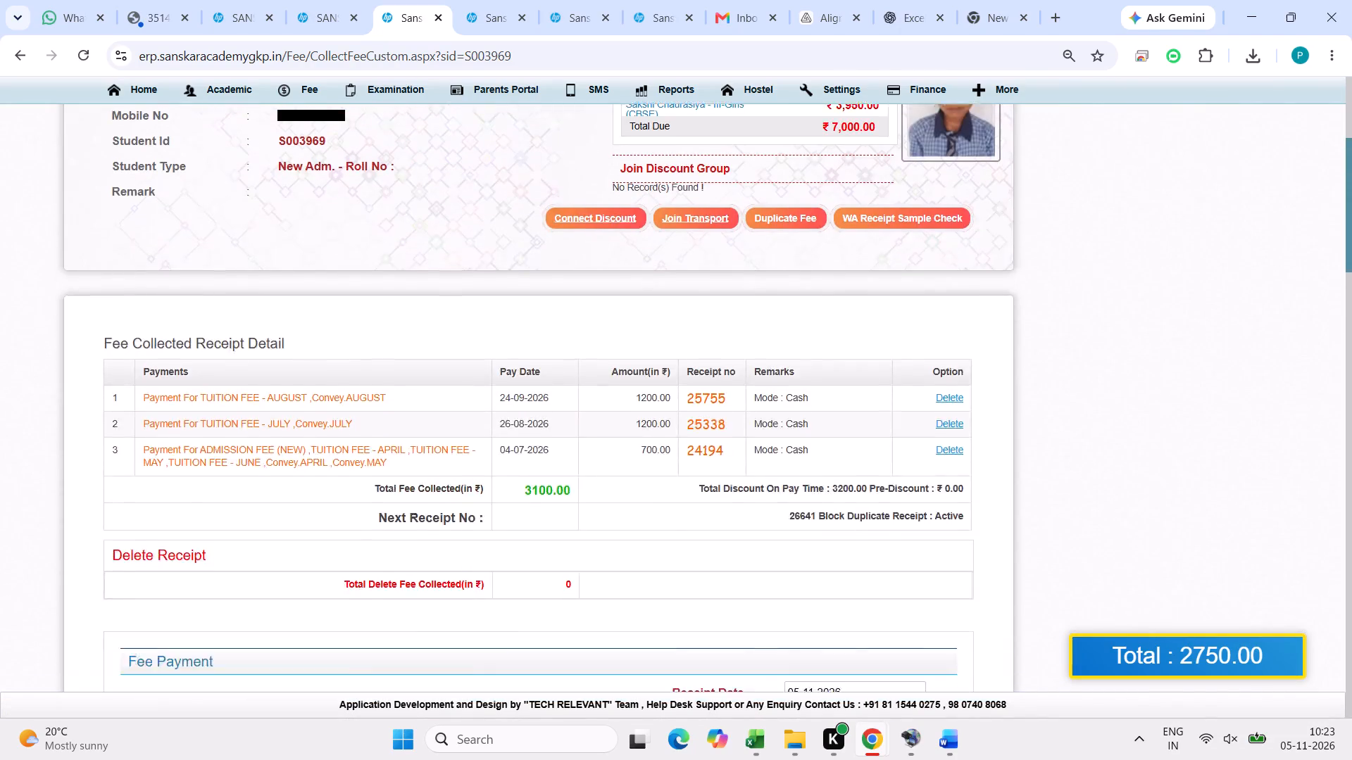
scroll(946, 307, down, 2)
scroll(946, 307, up, 3)
scroll(946, 307, down, 1)
scroll(946, 307, up, 1)
scroll(946, 307, down, 1)
scroll(946, 307, up, 7)
Search for the III-Girls sibling by registration number and reload her fee submission page.
click(943, 303)
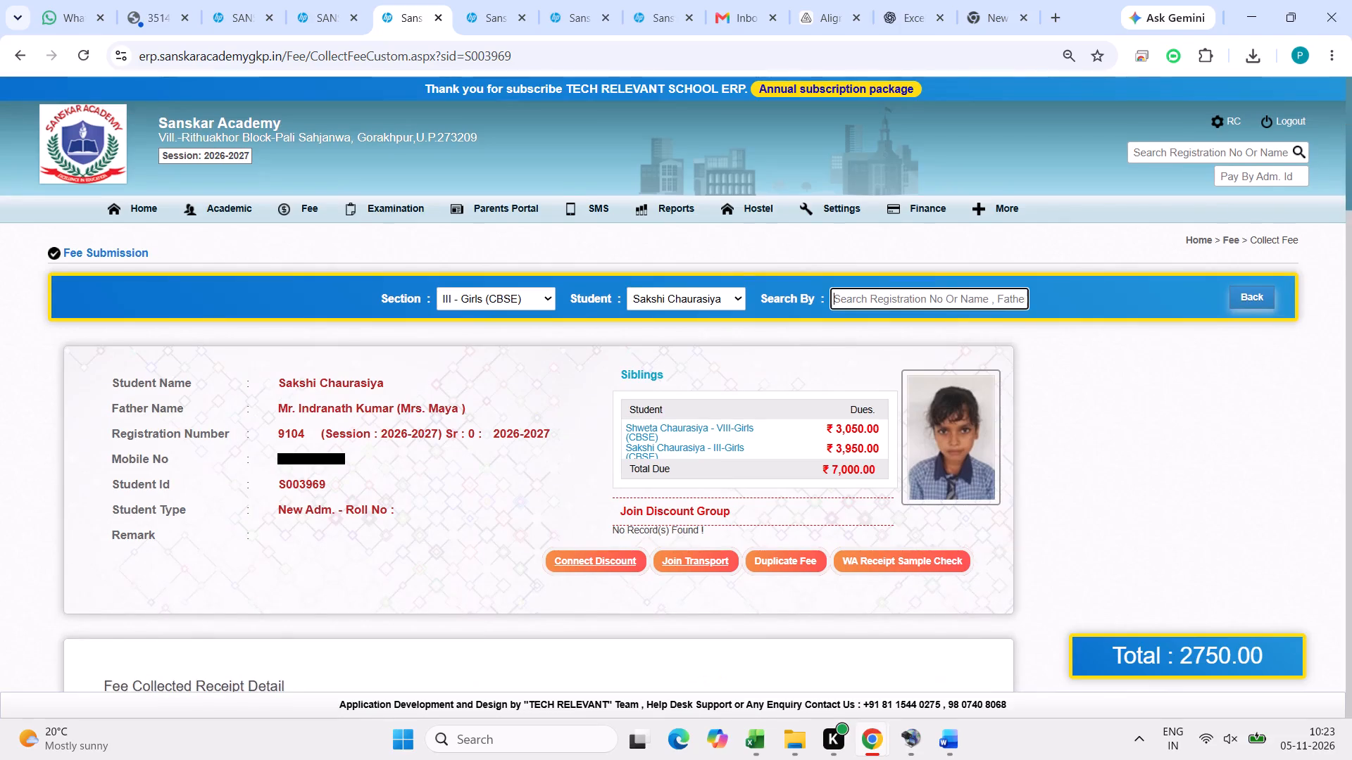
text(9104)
click(940, 357)
scroll(586, 441, down, 1)
scroll(580, 443, up, 1)
scroll(575, 445, down, 1)
scroll(572, 446, up, 1)
scroll(569, 446, down, 3)
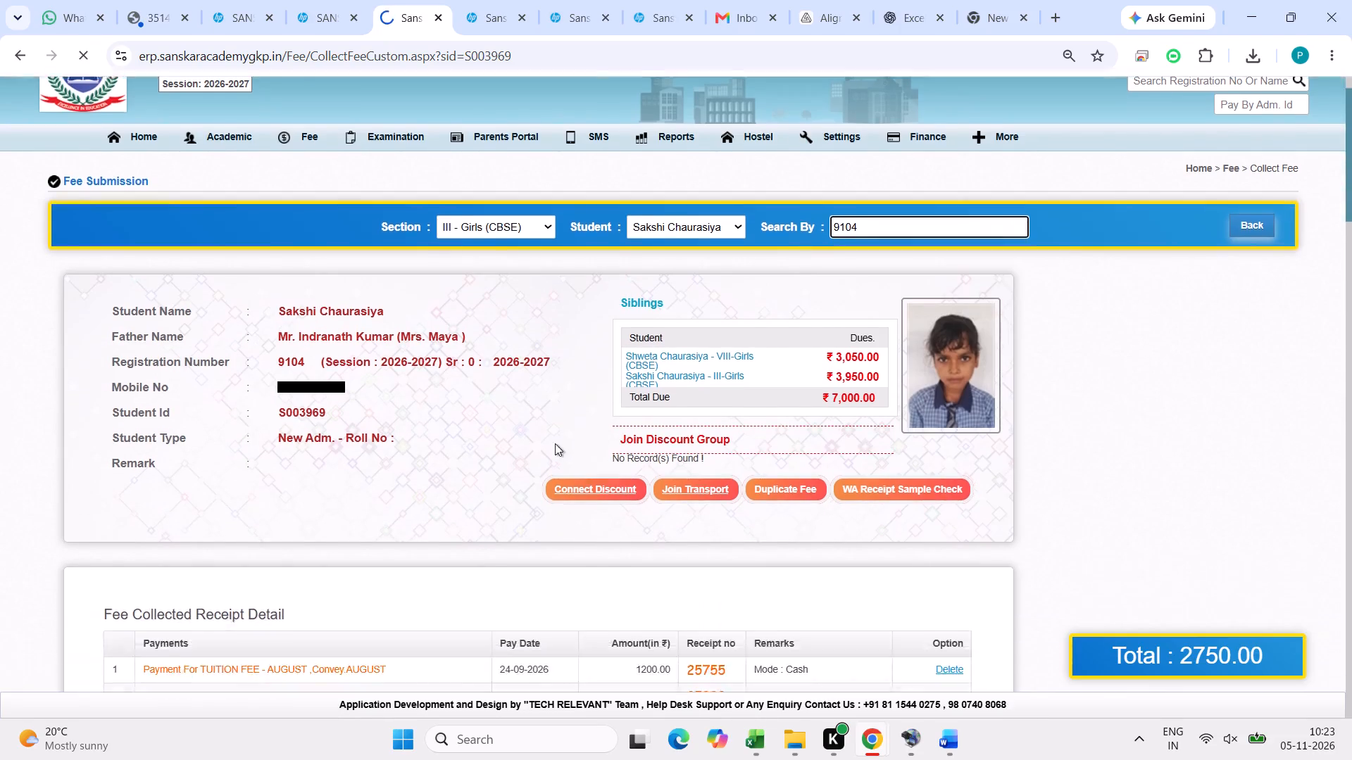
scroll(508, 431, up, 1)
scroll(508, 431, down, 17)
scroll(513, 441, up, 1)
scroll(513, 441, down, 2)
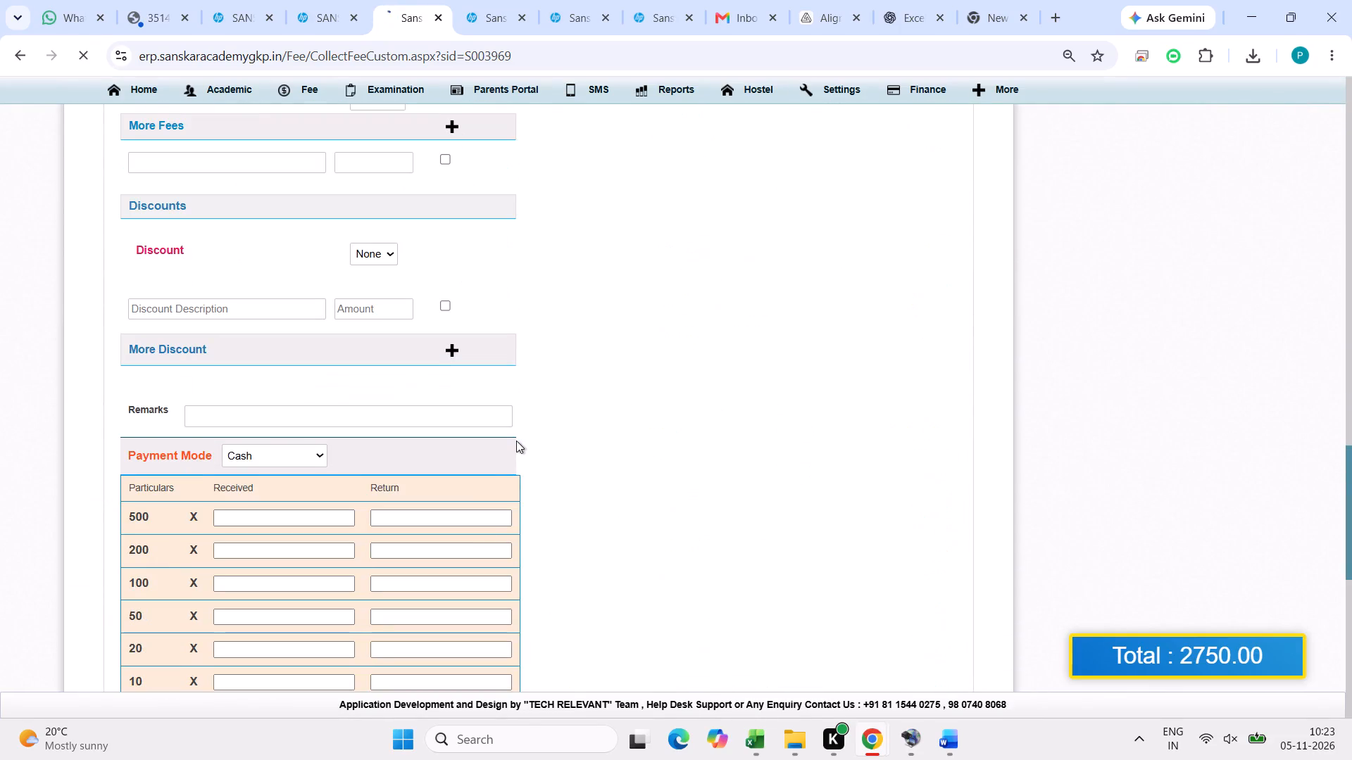
scroll(516, 441, down, 2)
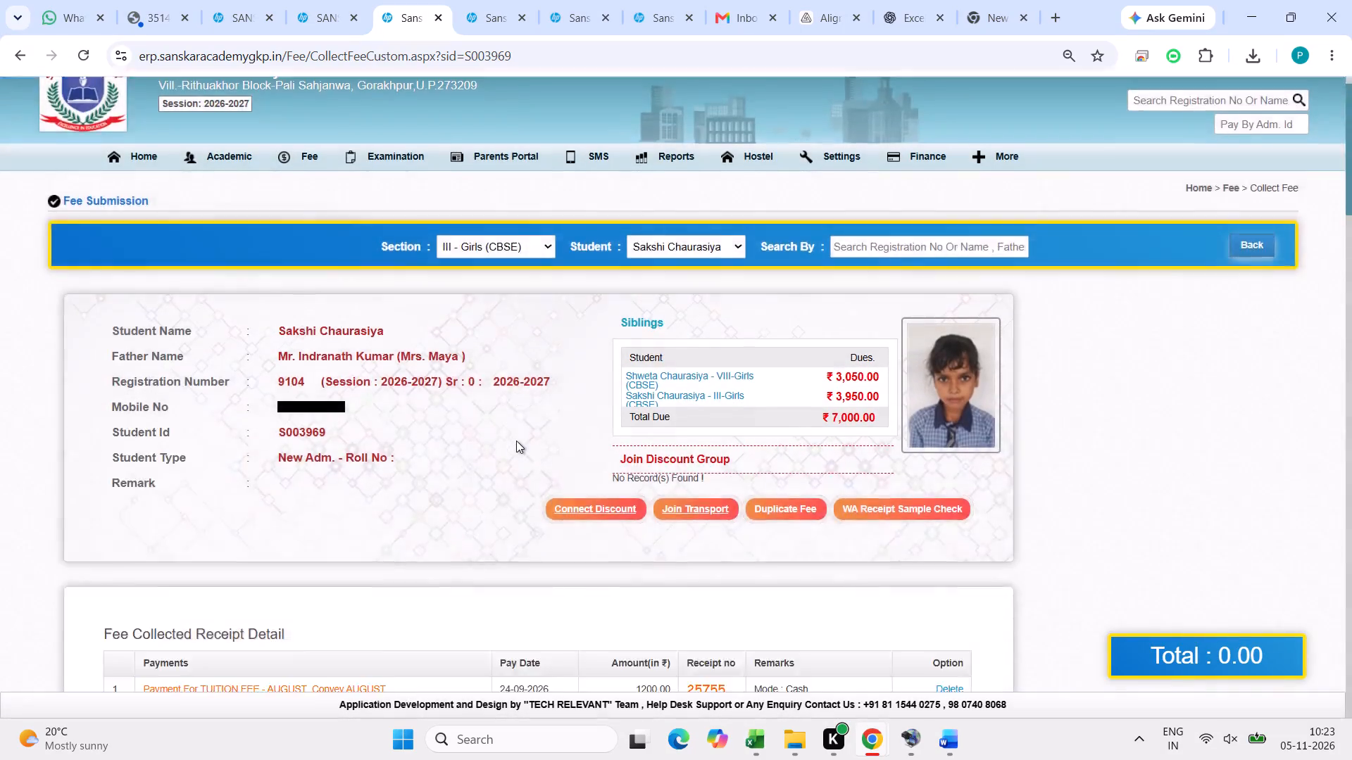
Select the III-Girls sibling's tuition and exam dues through October, plus transport fees for September and October.
scroll(516, 441, down, 1)
scroll(516, 441, up, 1)
scroll(516, 441, down, 5)
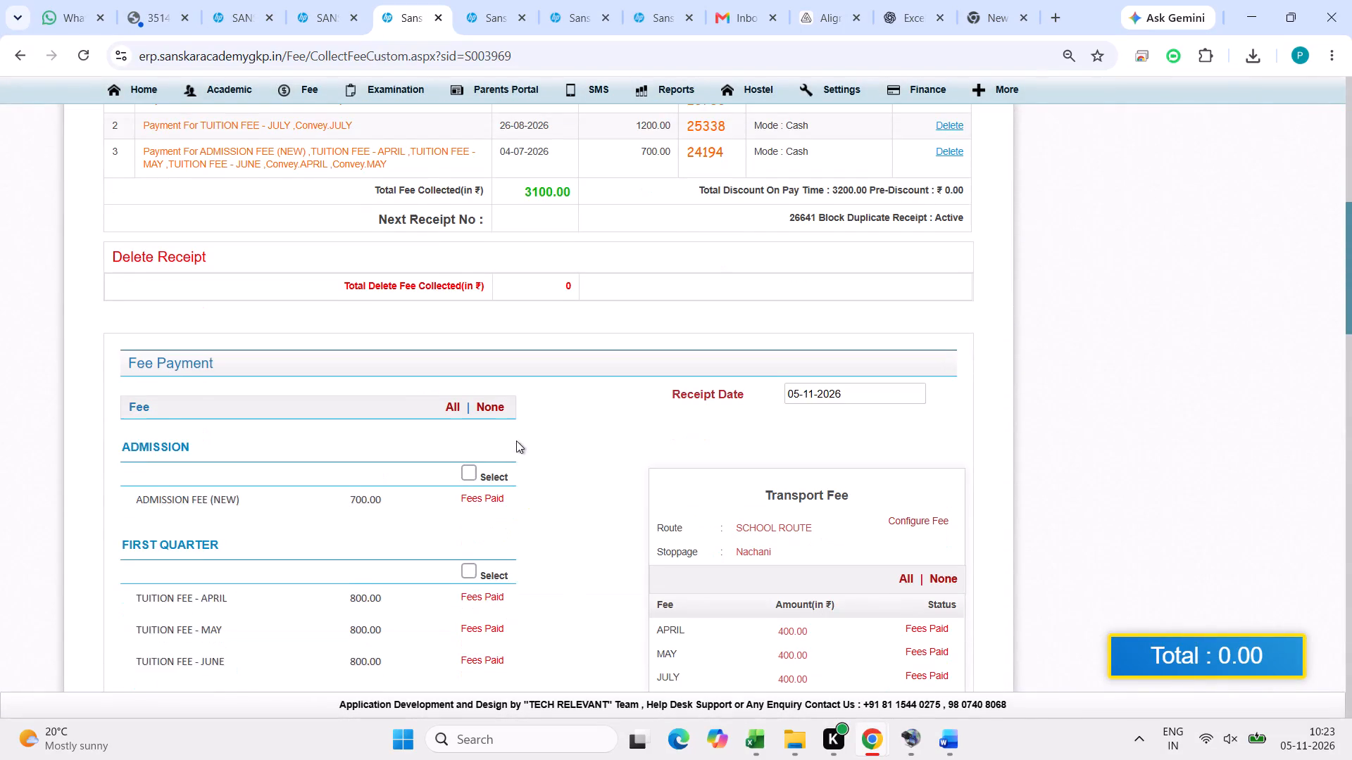
scroll(516, 441, down, 6)
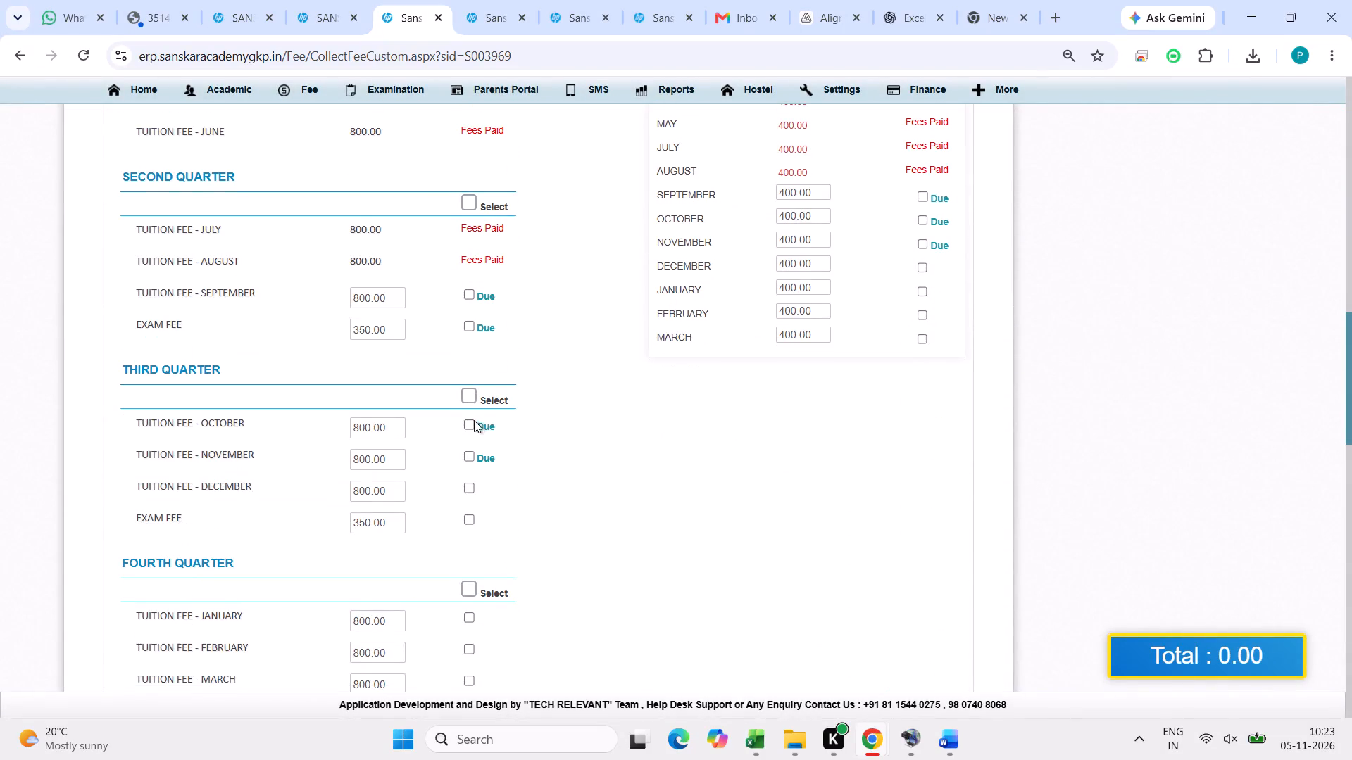
click(472, 420)
click(918, 195)
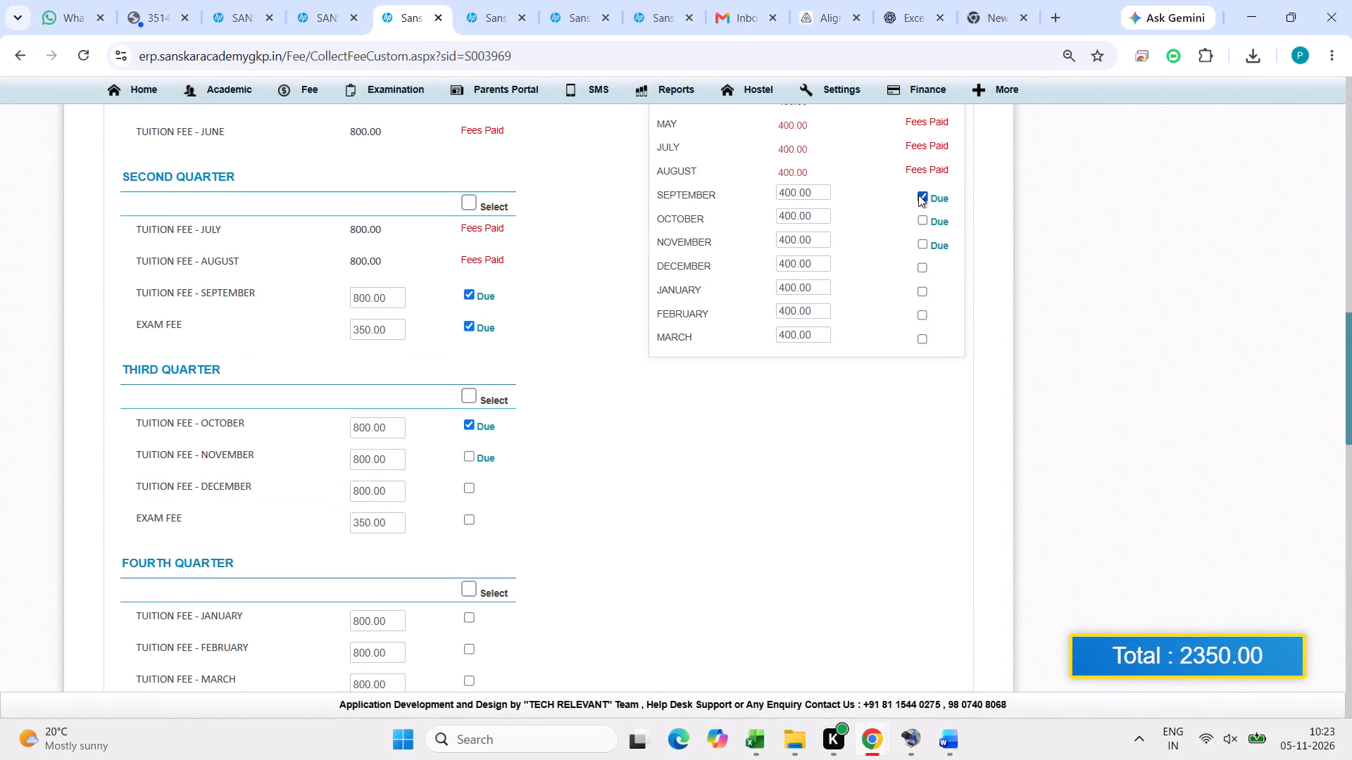
click(921, 217)
Submit the III-Girls sibling's 2750.00 fee payment in cash, with receipt date 05-11-2026.
scroll(562, 457, down, 6)
scroll(561, 461, up, 1)
scroll(561, 461, down, 11)
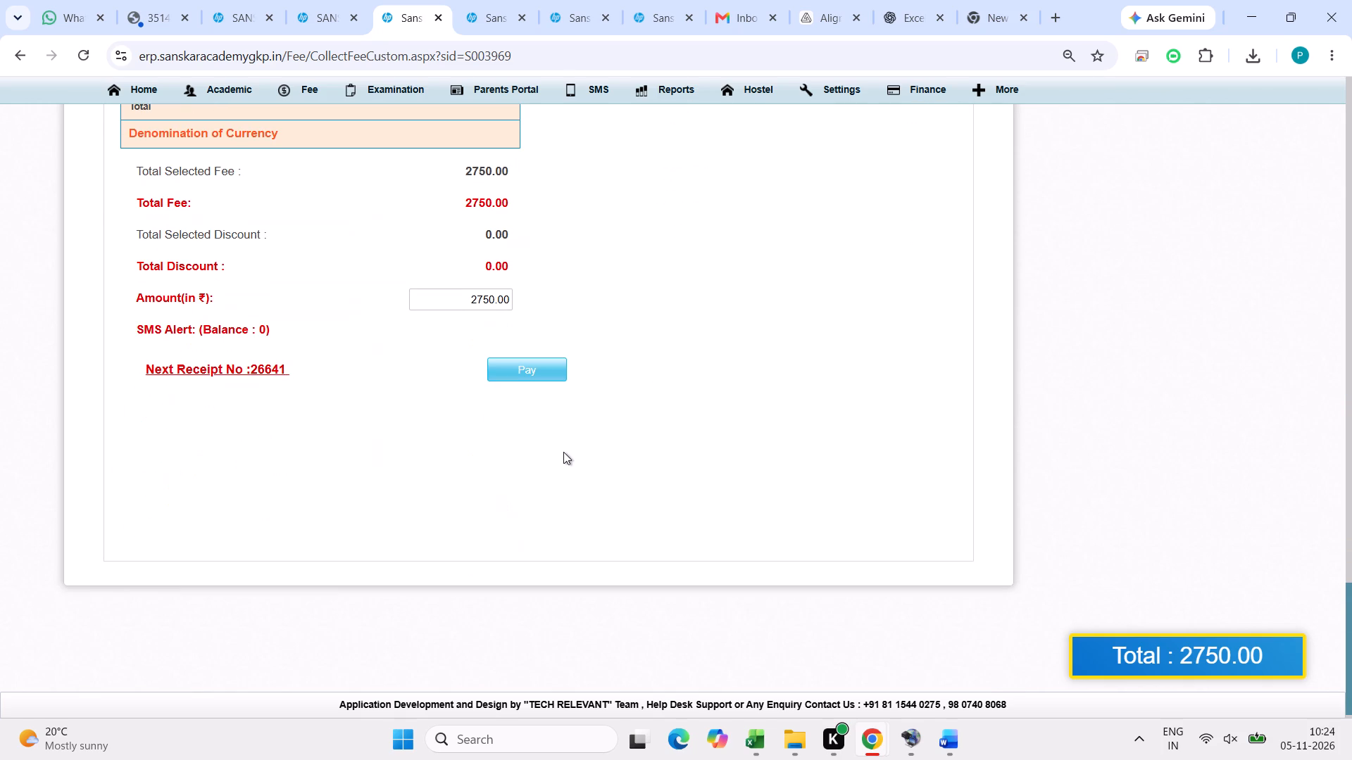
click(549, 383)
click(546, 376)
scroll(546, 376, up, 7)
scroll(546, 376, down, 1)
scroll(546, 376, up, 1)
scroll(546, 376, down, 1)
scroll(546, 376, up, 12)
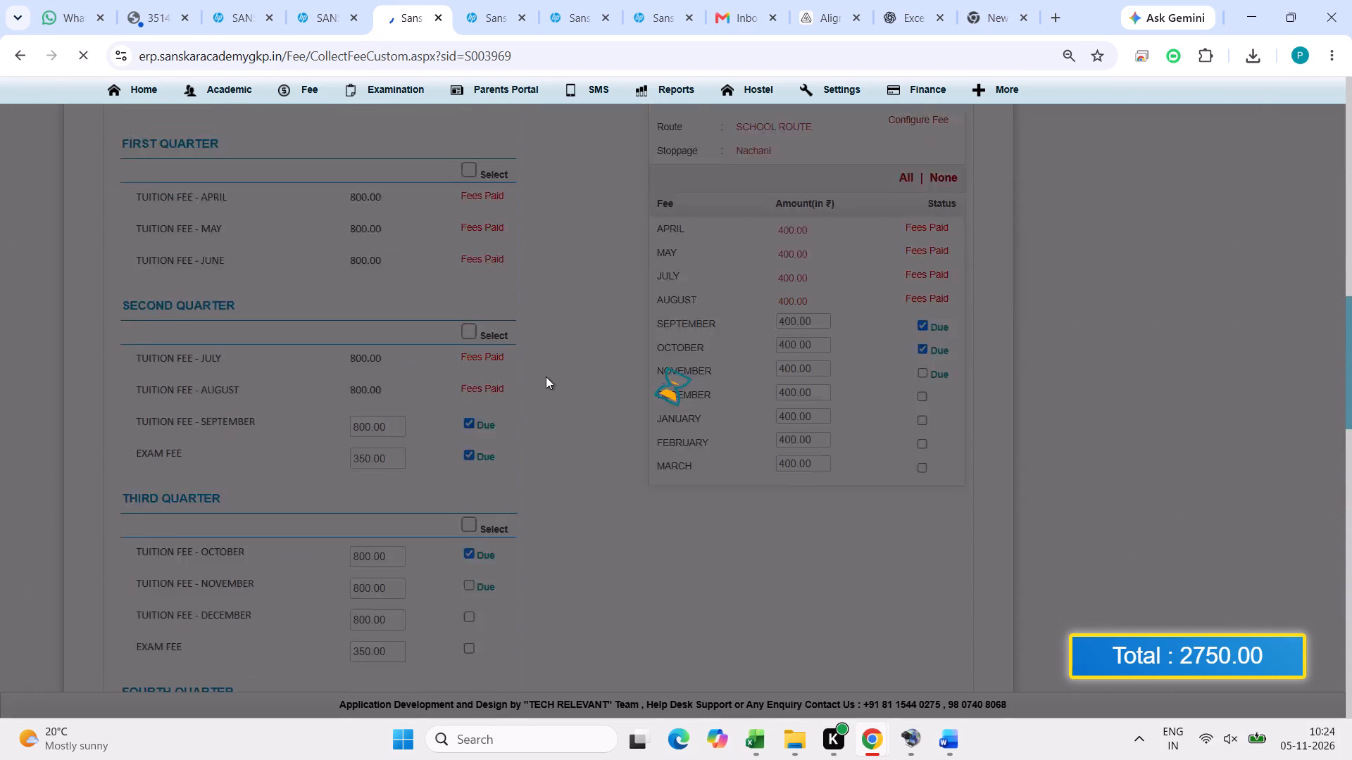
scroll(546, 376, up, 4)
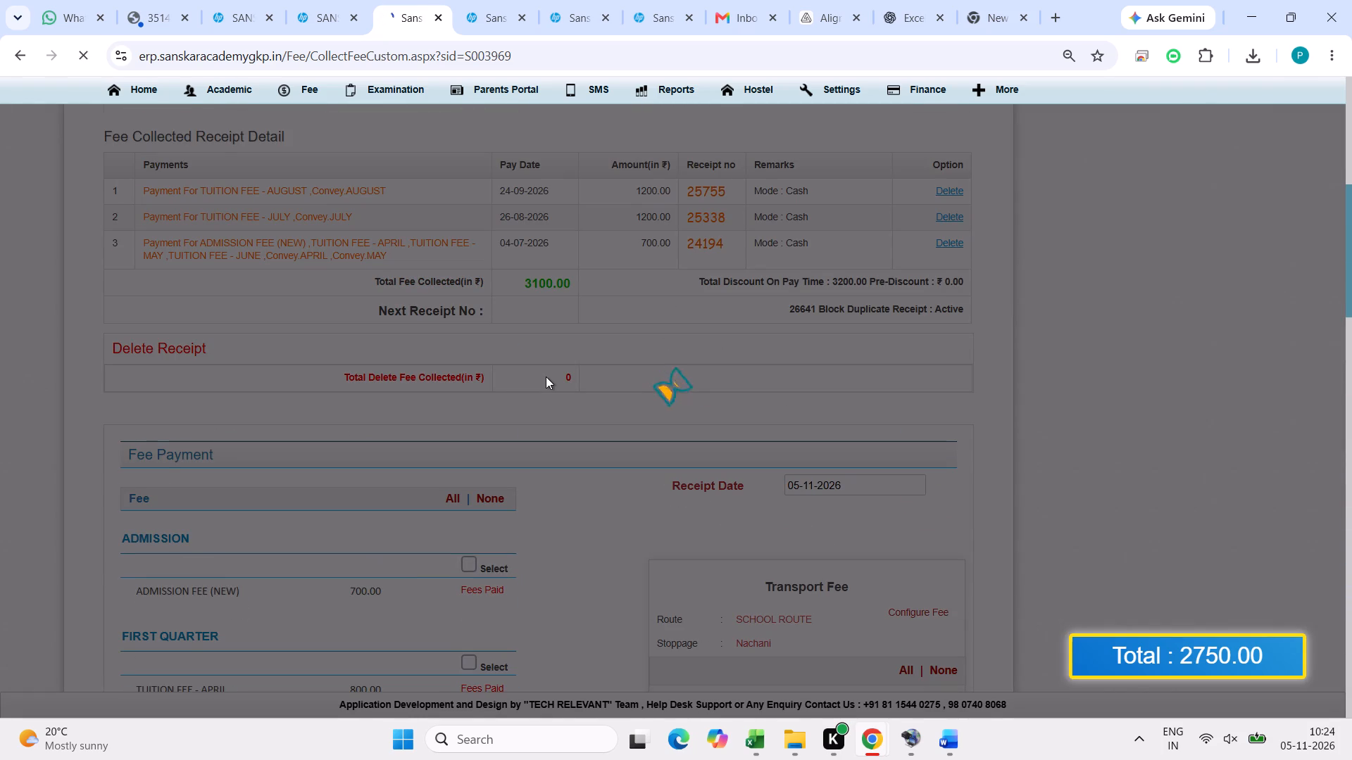
scroll(546, 376, up, 3)
scroll(546, 376, down, 1)
scroll(546, 376, up, 1)
scroll(616, 365, up, 2)
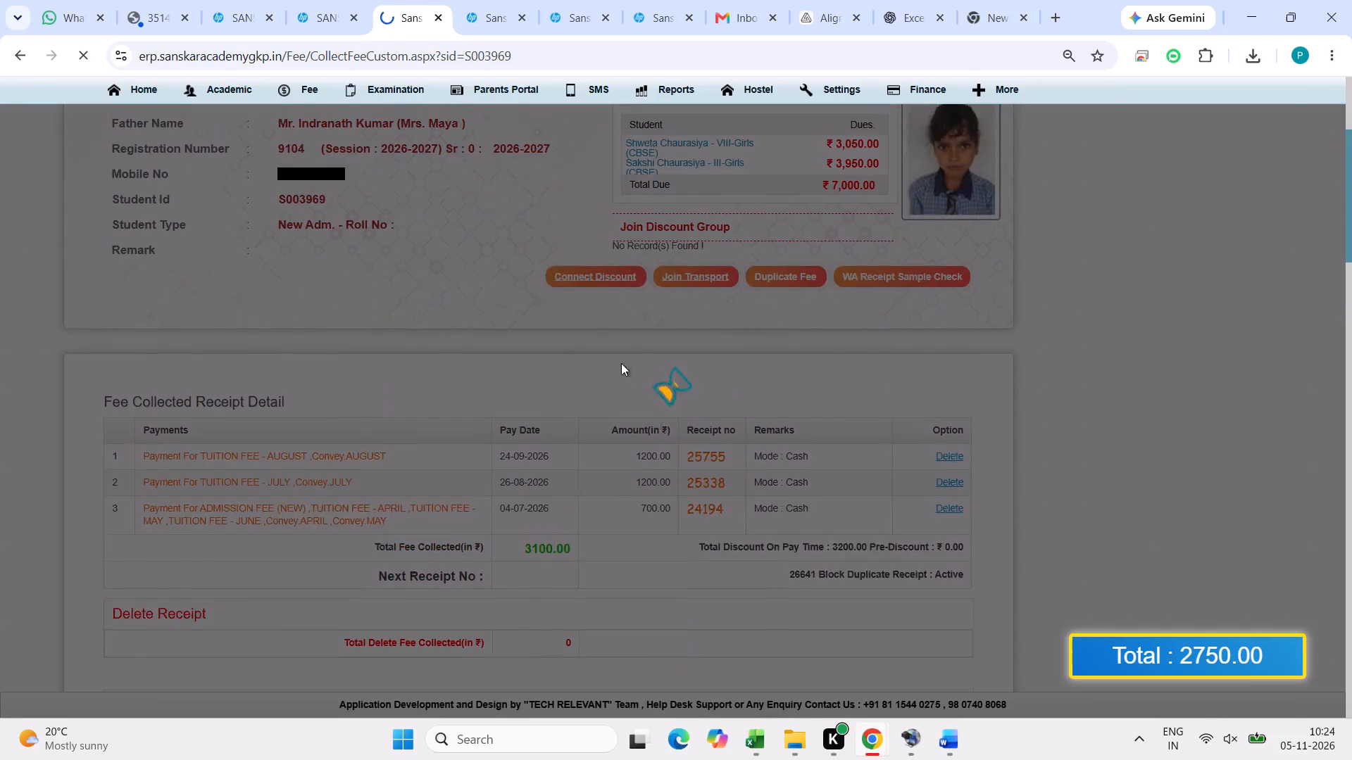
Calculate 5000-2750 in the blank new browser tab to work out the amount left for the other sibling.
scroll(621, 363, up, 2)
click(1015, 0)
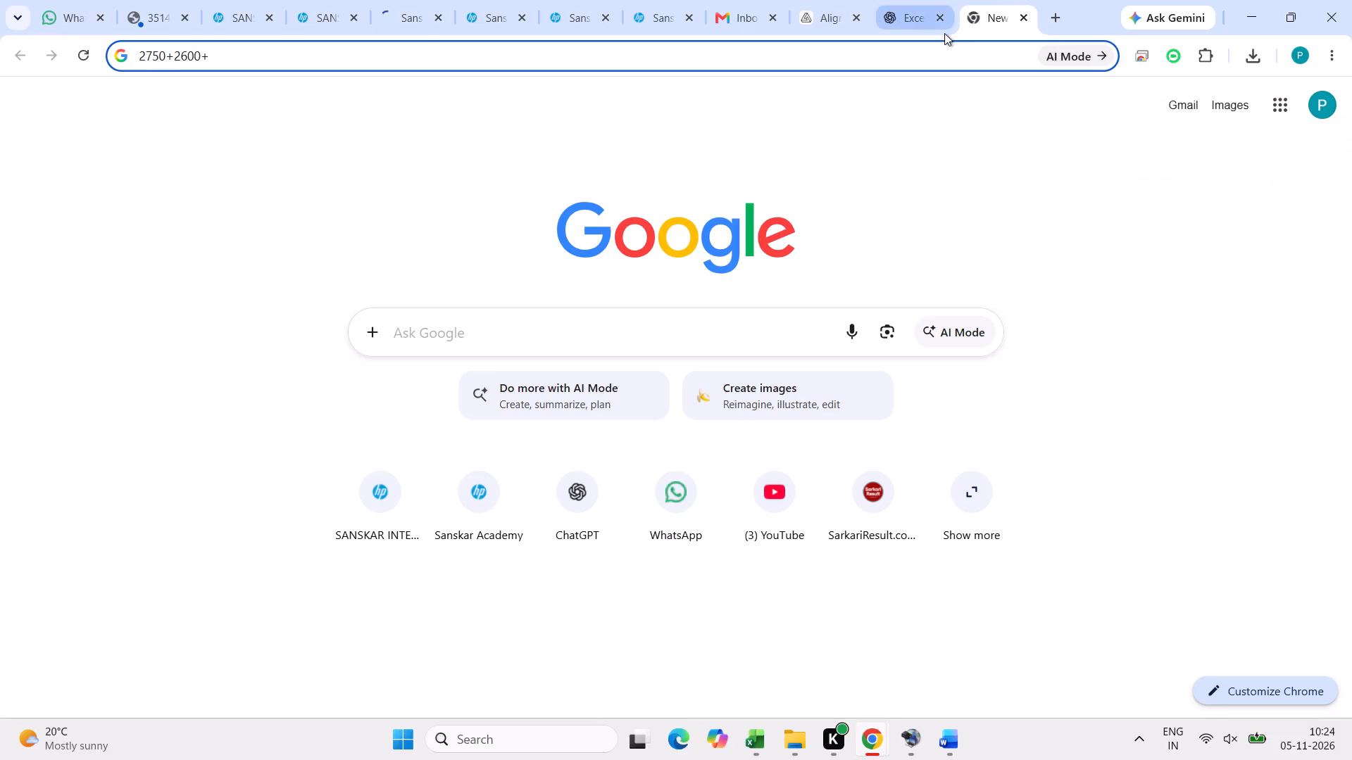
key(BackSpace)
key(BackSpace)
key(BackSpace)
key(BackSpace)
key(BackSpace)
key(BackSpace)
key(BackSpace)
key(BackSpace)
key(BackSpace)
key(BackSpace)
key(BackSpace)
key(BackSpace)
key(BackSpace)
key(BackSpace)
key(BackSpace)
key(BackSpace)
key(BackSpace)
text(5000)
text(-2750)
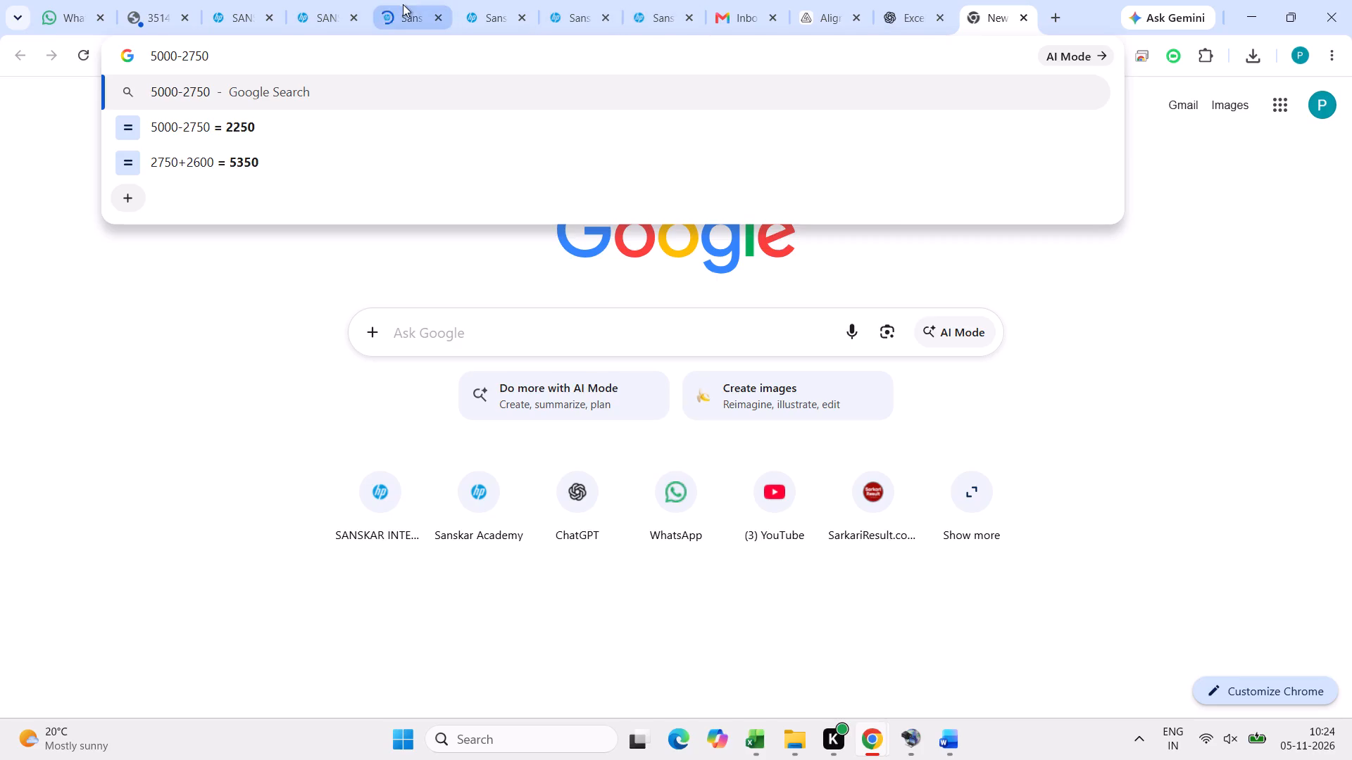
Print the III-Girls sibling's fee receipt in the A4 landscape 2-receipt format from the fee submission page and close the receipt windows.
click(403, 4)
scroll(553, 241, up, 4)
scroll(600, 265, down, 1)
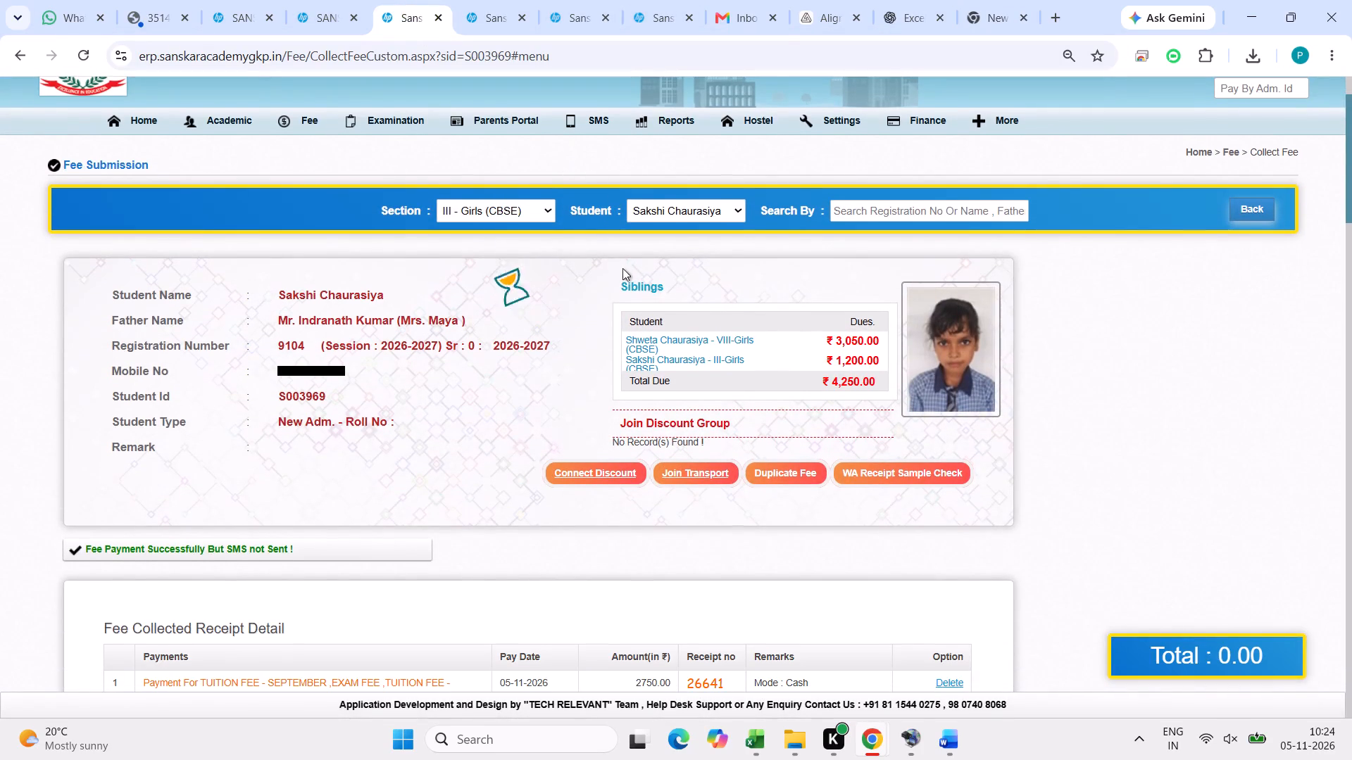
scroll(777, 236, up, 3)
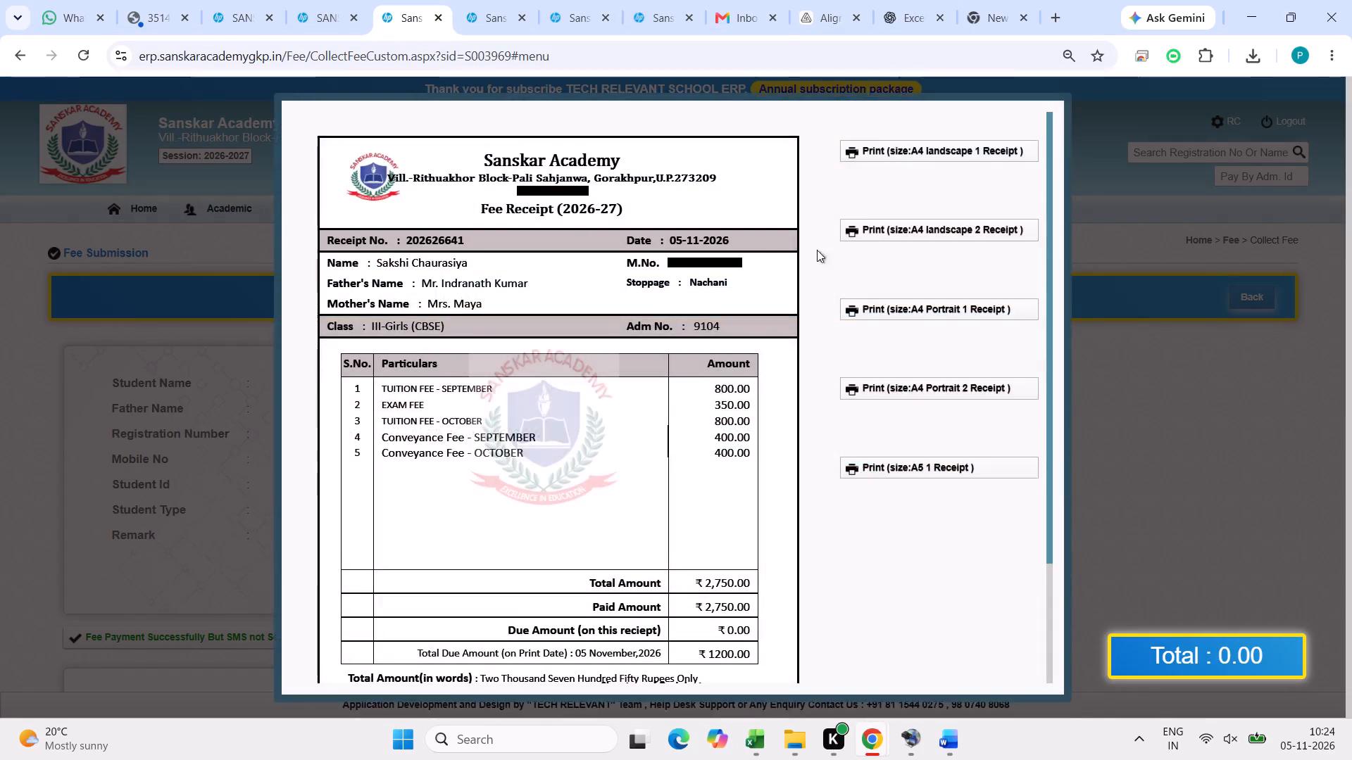
click(872, 235)
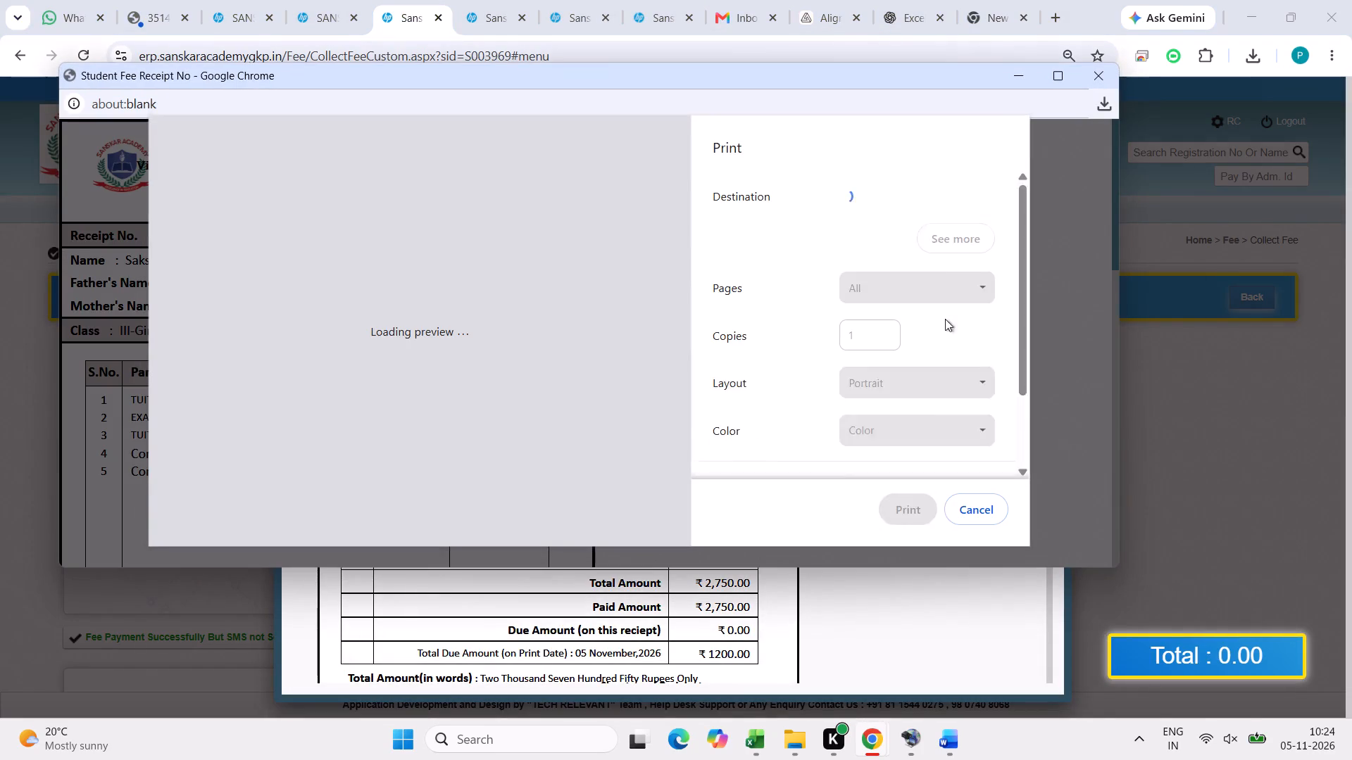
click(913, 518)
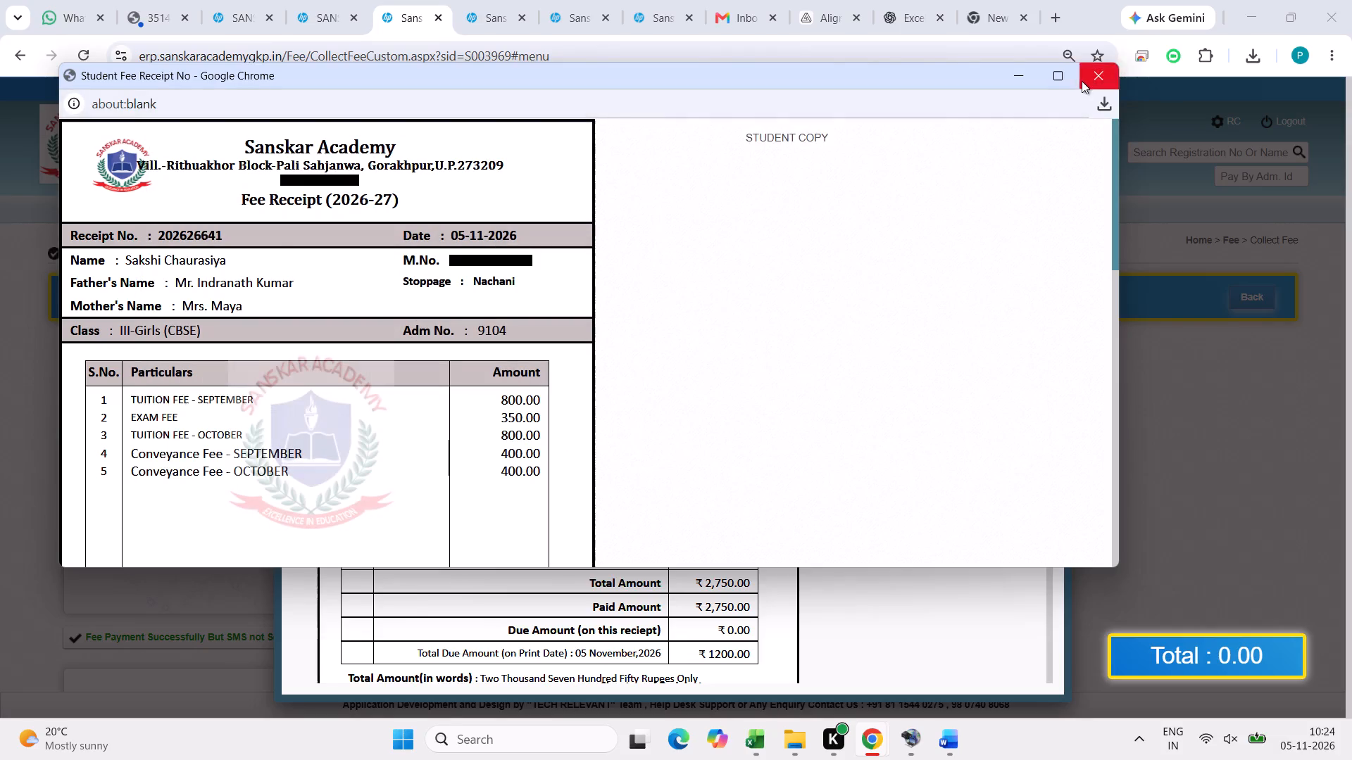
click(1082, 81)
click(1057, 149)
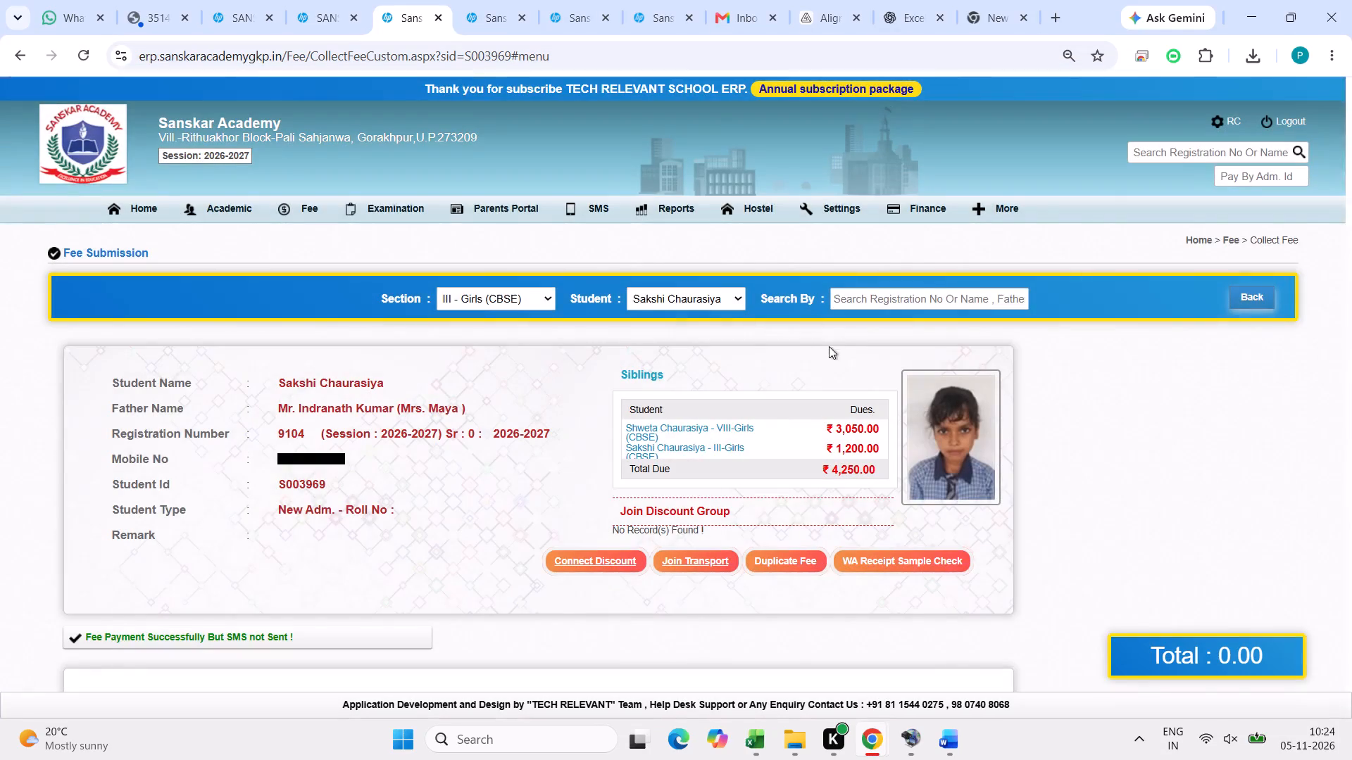
Open the VIII-Girls sibling's fee page and select September and October tuition, the second-quarter exam fee and the October transport fee.
click(708, 428)
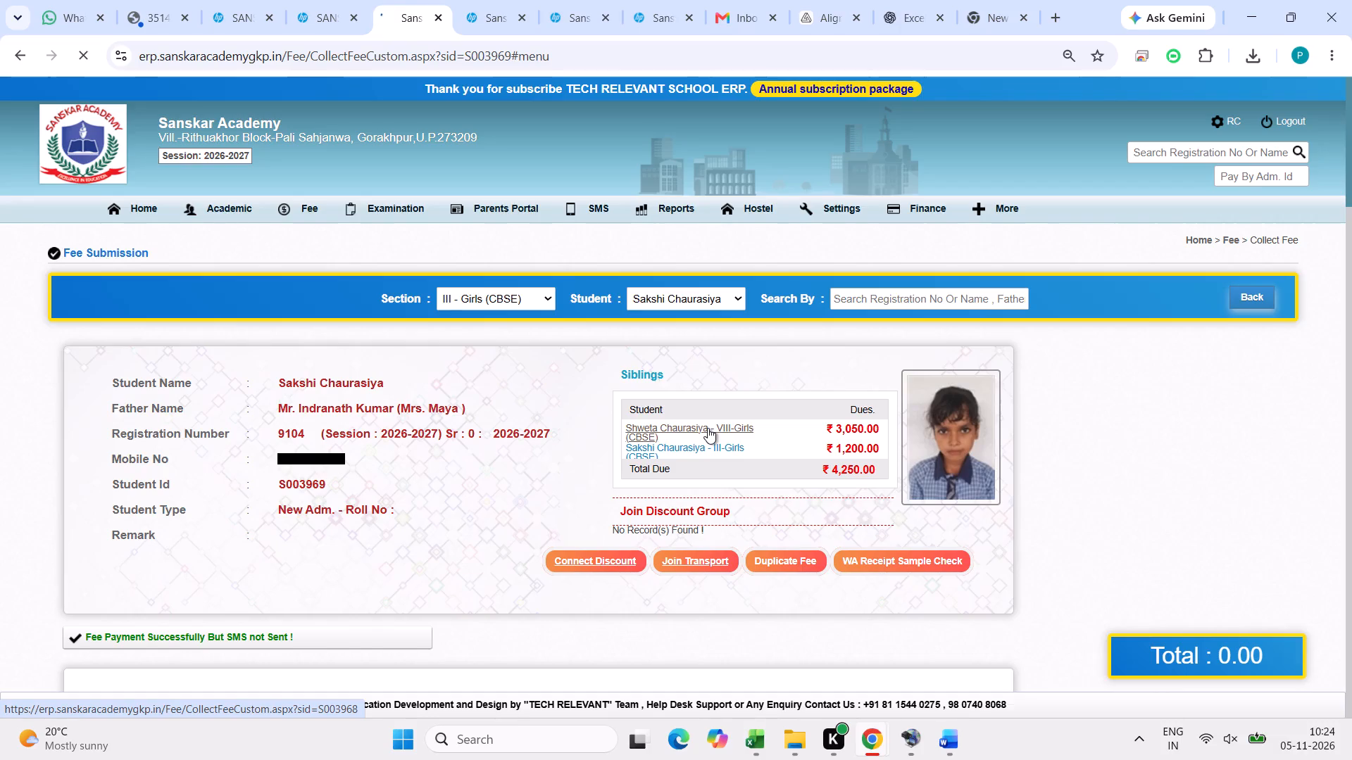
scroll(708, 428, down, 3)
scroll(708, 428, up, 1)
scroll(708, 428, down, 1)
scroll(708, 428, up, 1)
scroll(708, 428, down, 5)
scroll(708, 428, up, 1)
scroll(708, 428, down, 6)
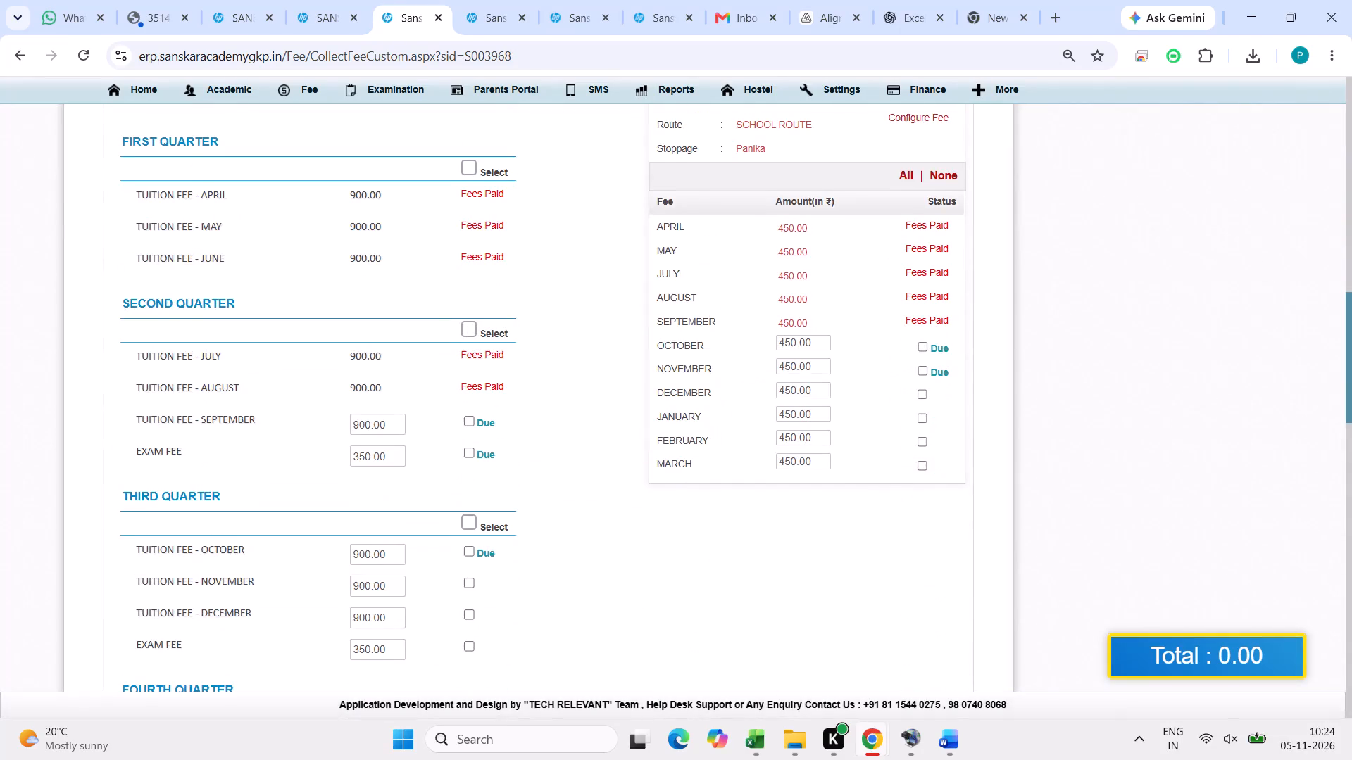
click(471, 550)
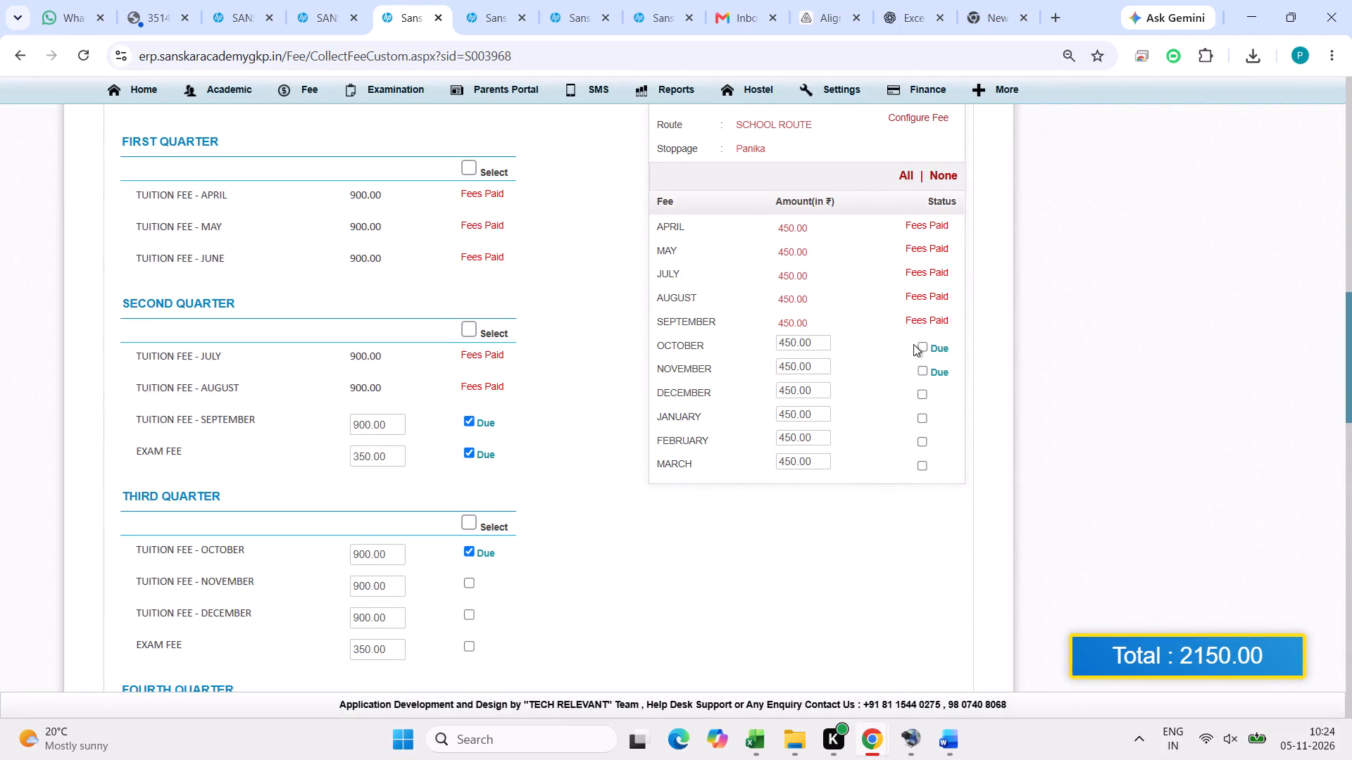
click(917, 344)
click(917, 344)
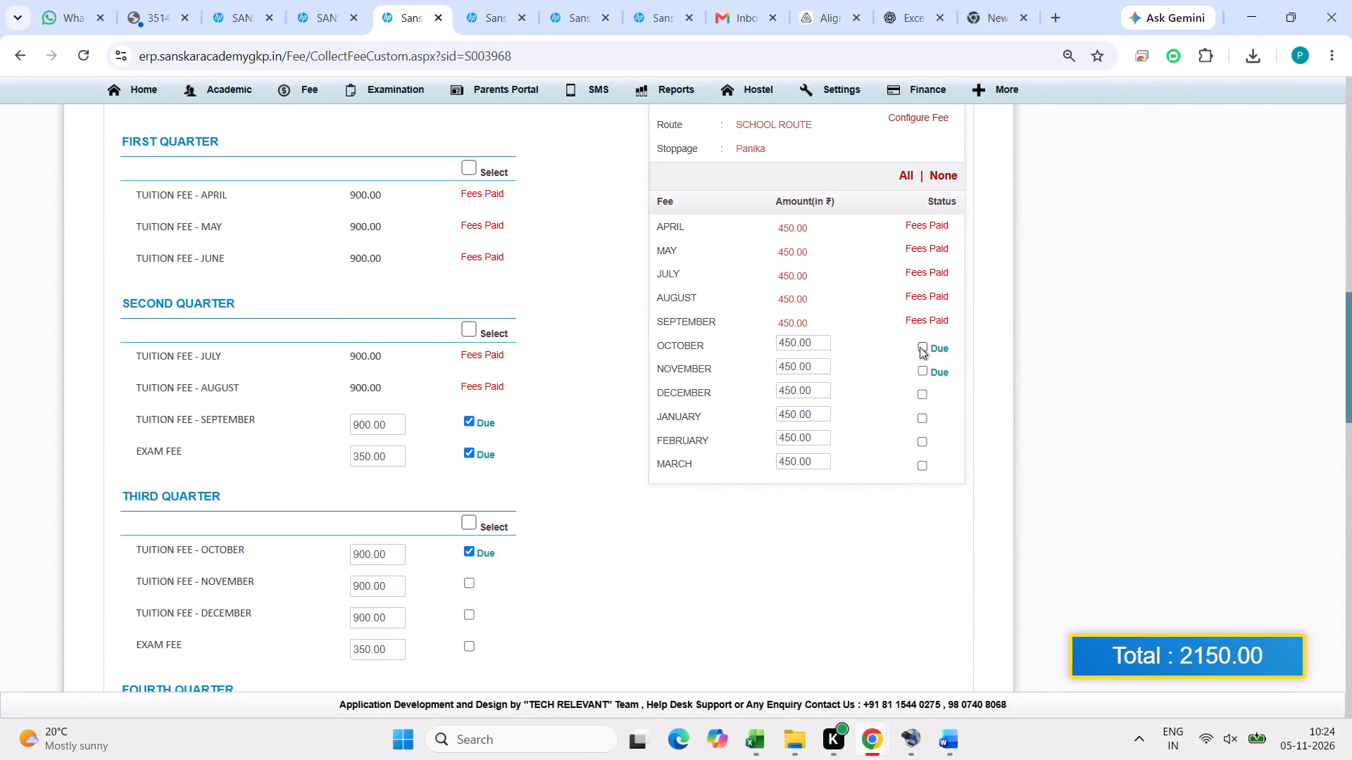
click(920, 347)
Set the VIII-Girls sibling's payment amount to 2250, recheck the 5000-2750 calculation, and submit the payment in cash.
scroll(579, 408, down, 9)
scroll(577, 409, up, 1)
scroll(577, 409, down, 3)
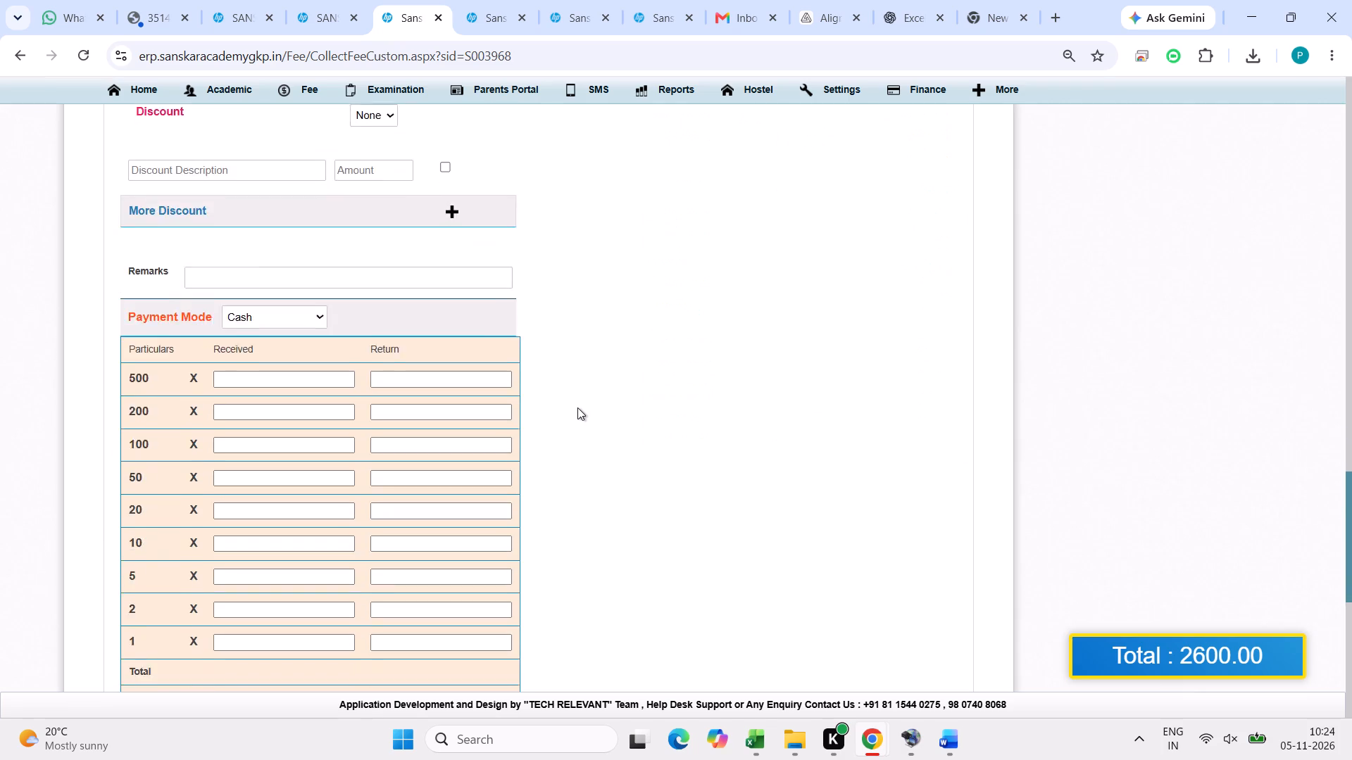
scroll(577, 407, up, 1)
scroll(577, 407, down, 1)
scroll(577, 407, up, 1)
scroll(577, 407, down, 7)
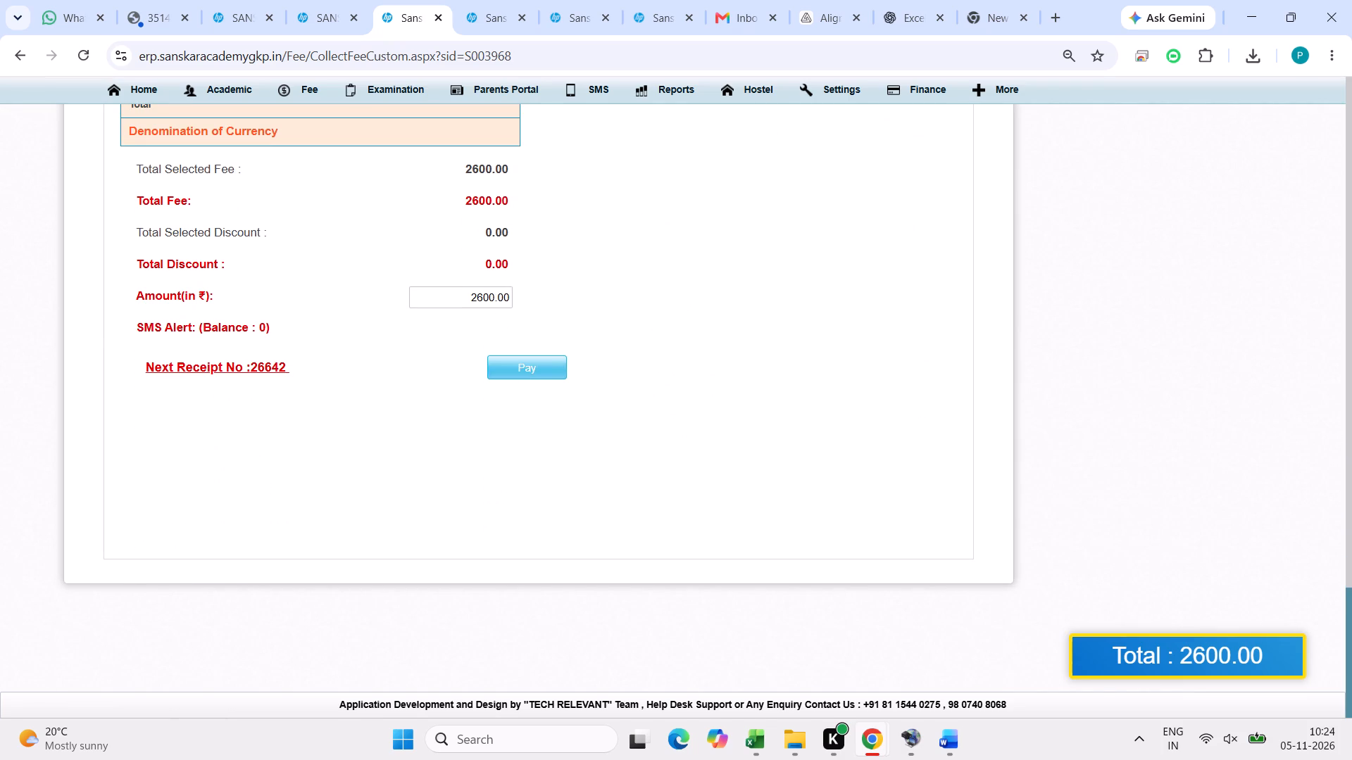
drag(504, 296, 340, 291)
key(2)
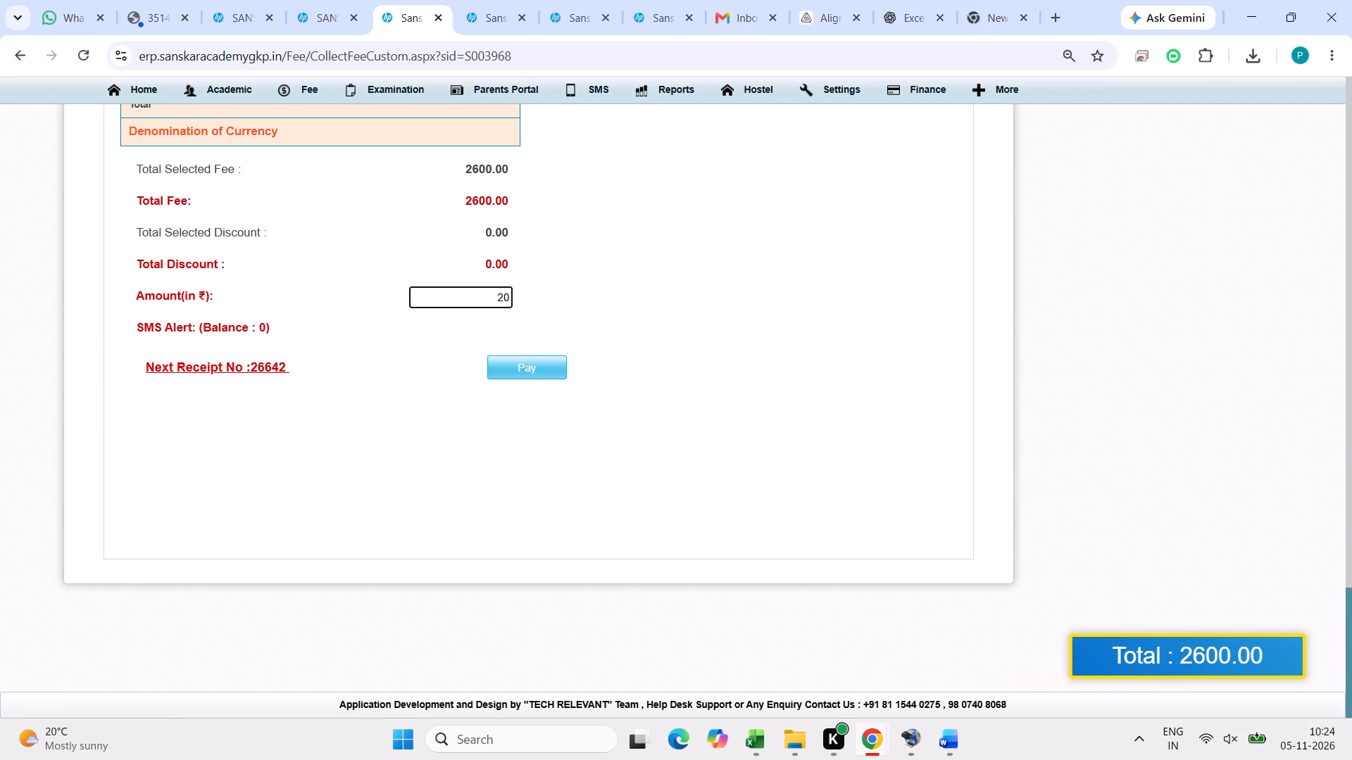
text(25)
click(995, 0)
key(space)
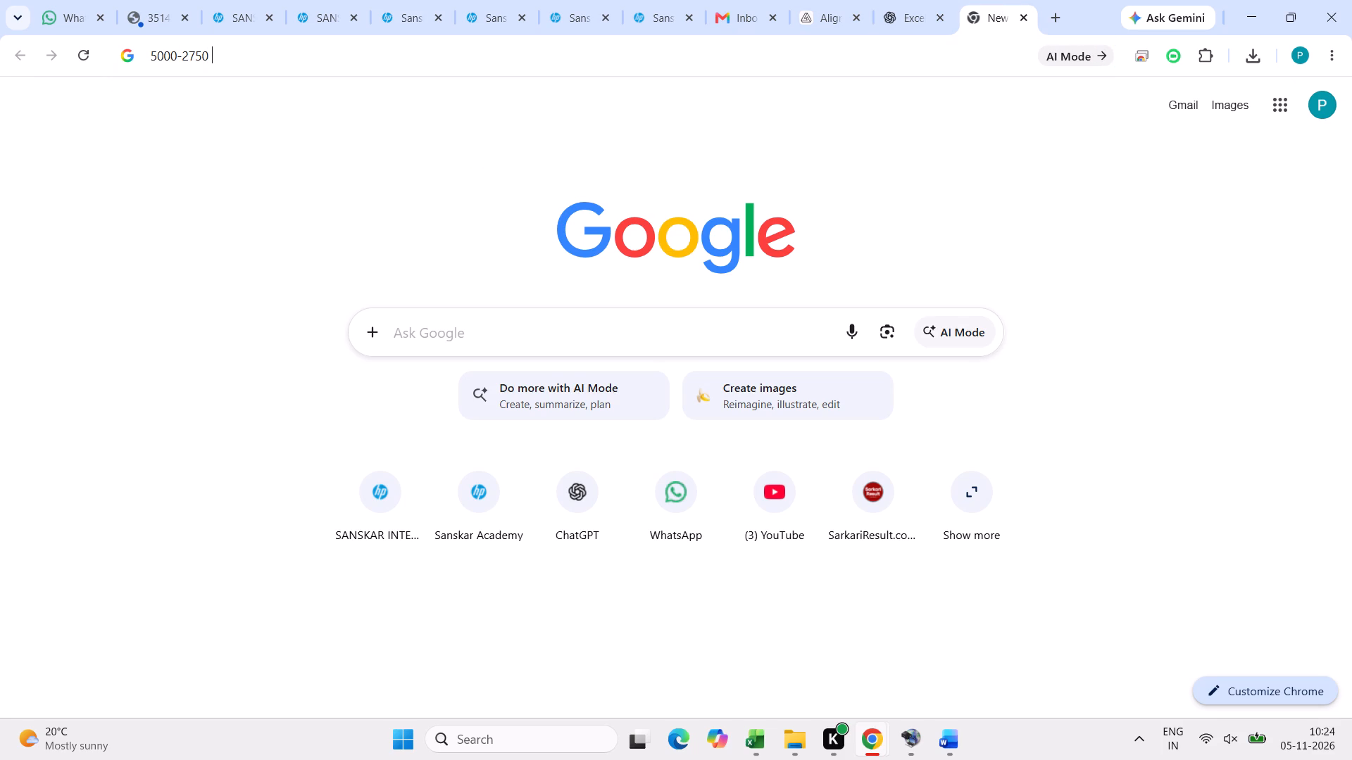
click(388, 0)
click(625, 327)
click(542, 393)
click(547, 379)
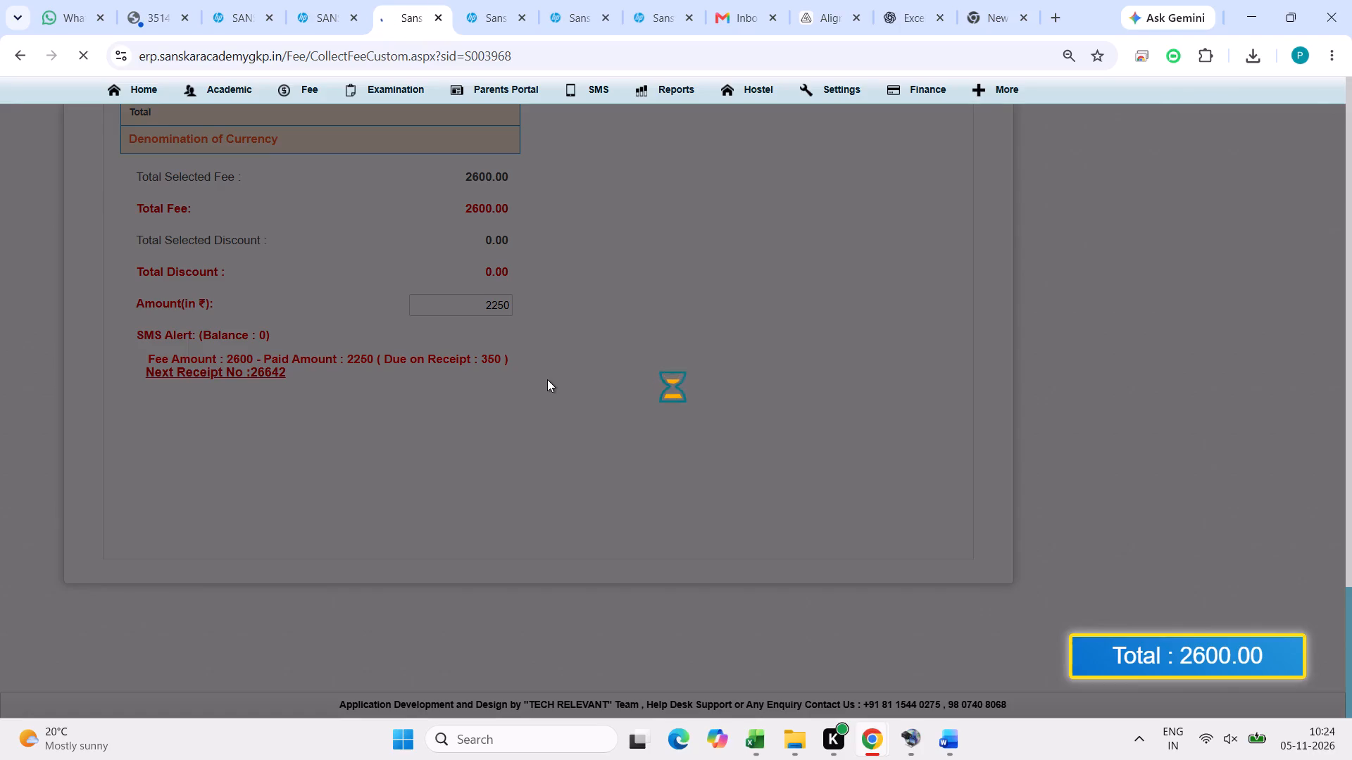
Print the VIII-Girls sibling's fee receipt in the A4 landscape 2-receipt format on the EPSON M1050 Series printer.
scroll(630, 350, up, 6)
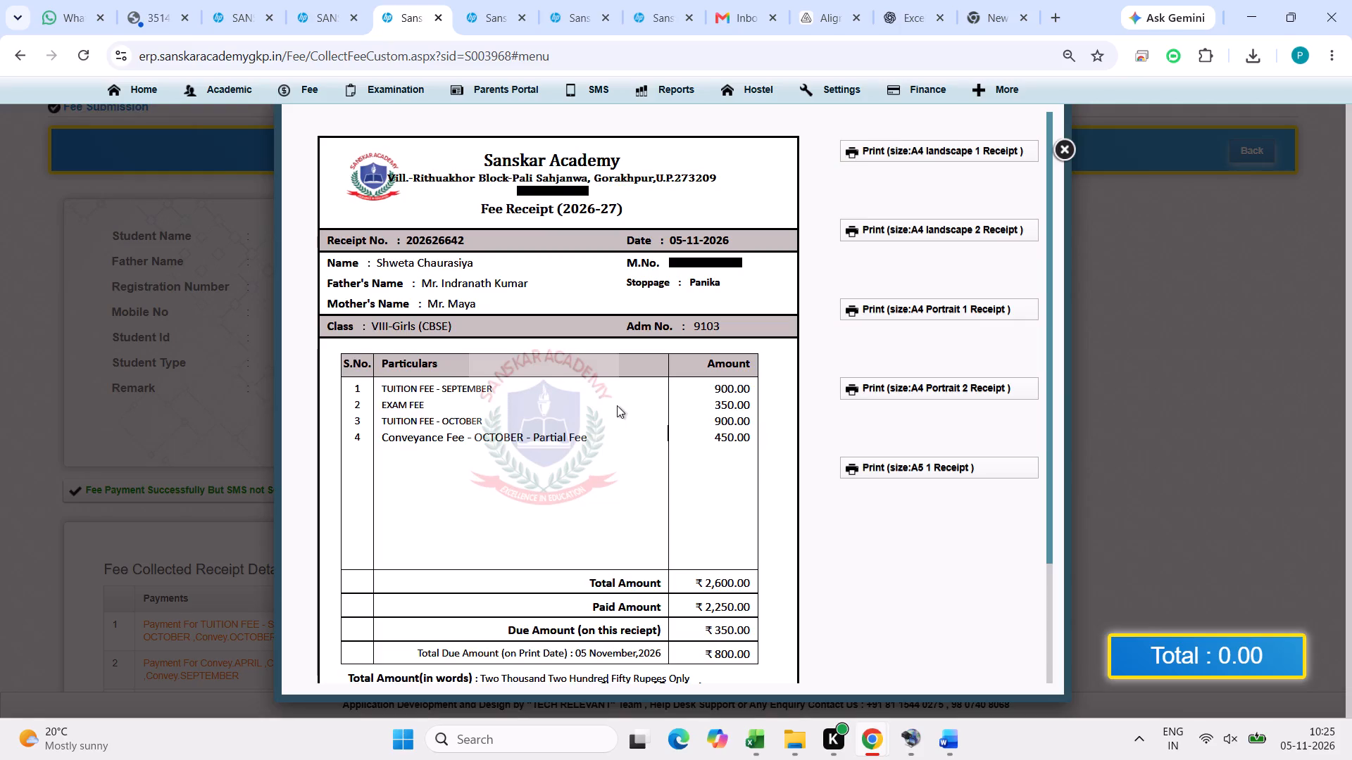
click(925, 227)
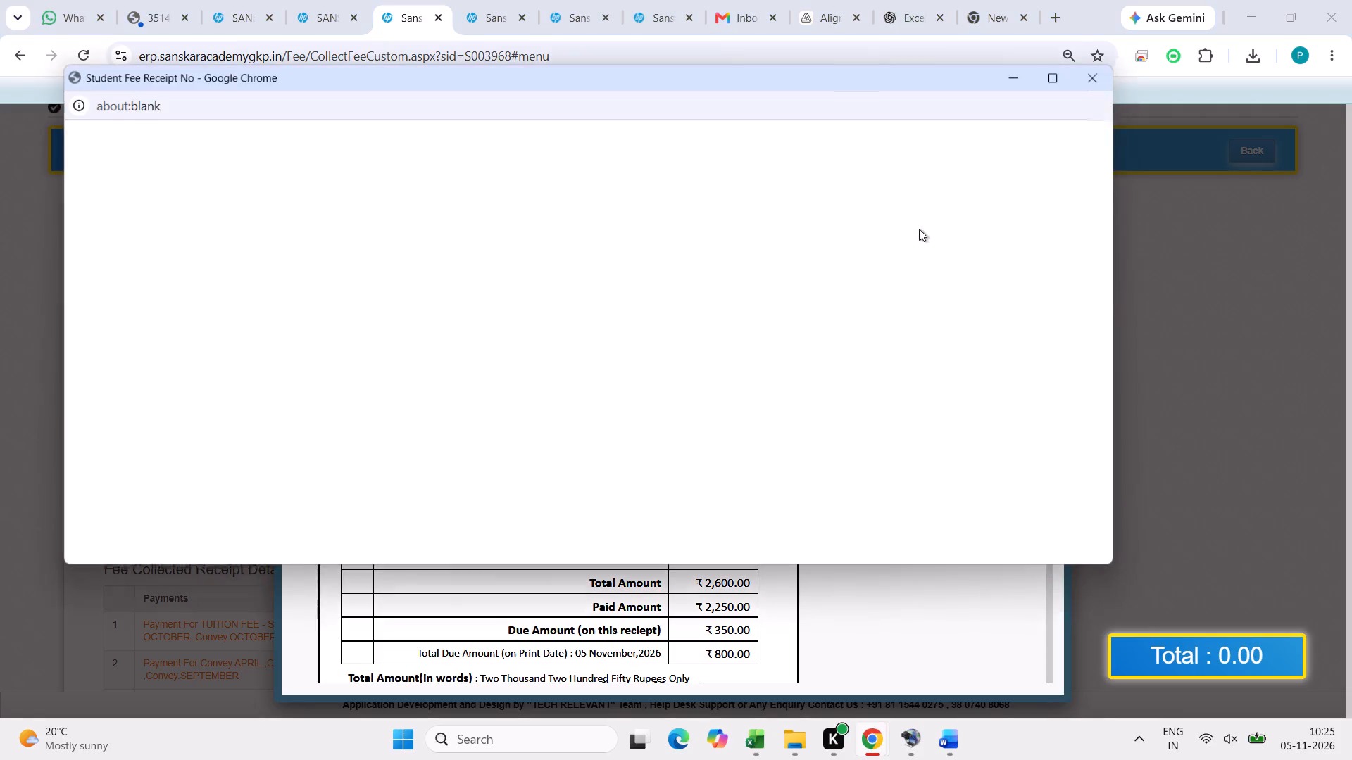
scroll(919, 229, down, 6)
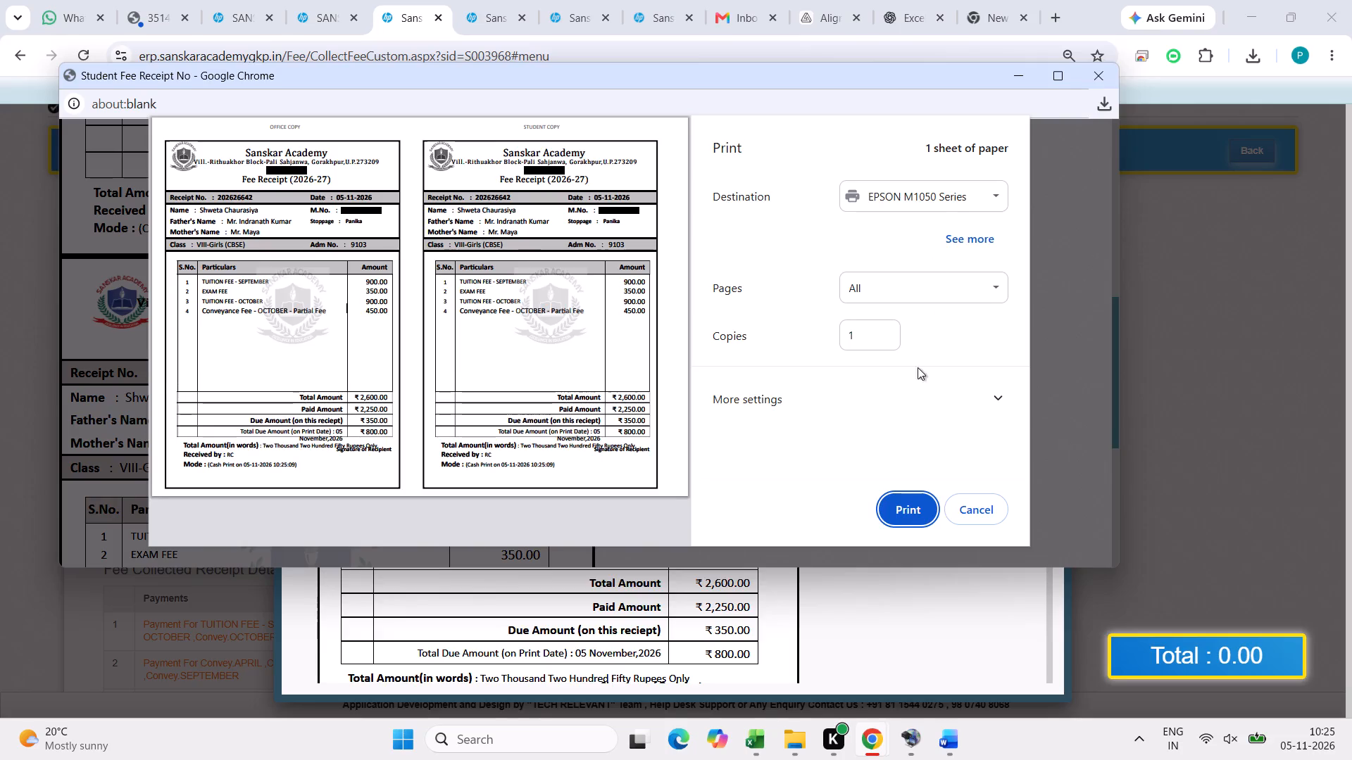
click(897, 500)
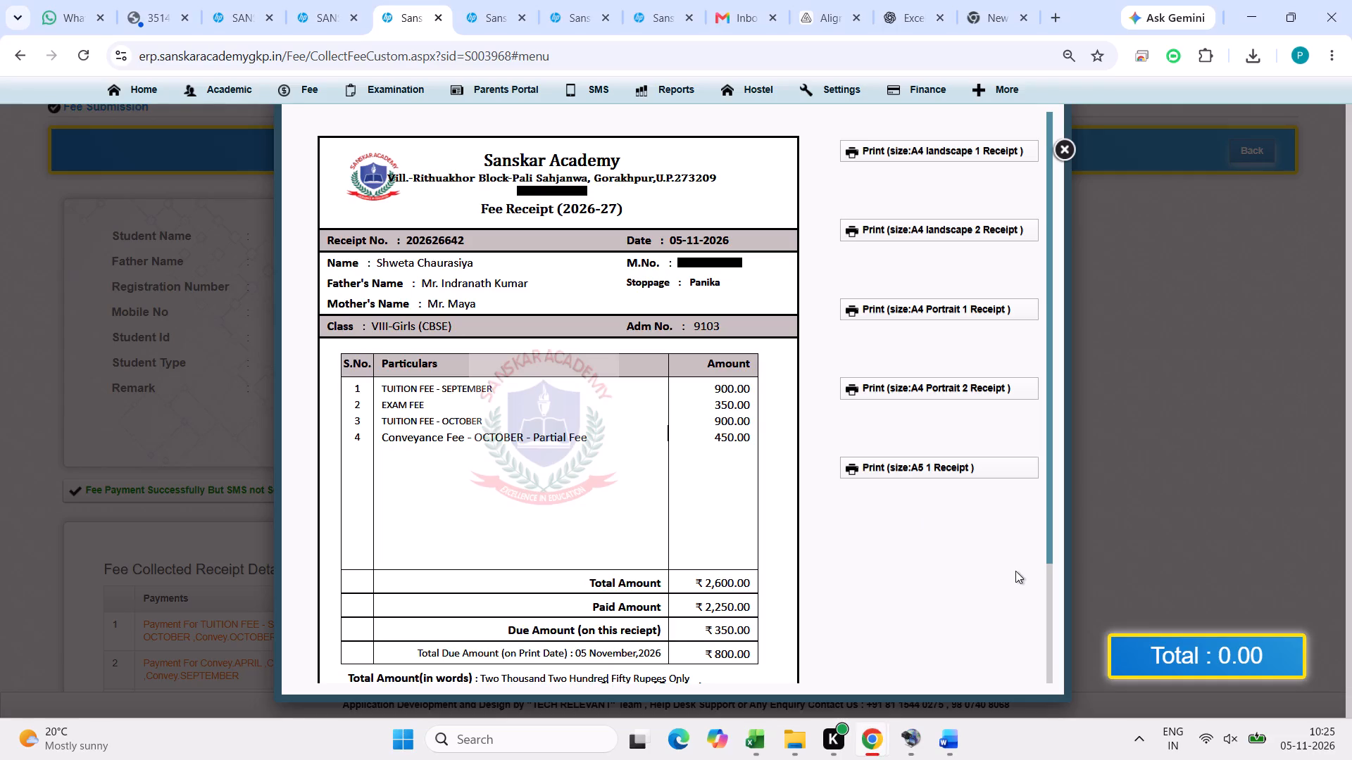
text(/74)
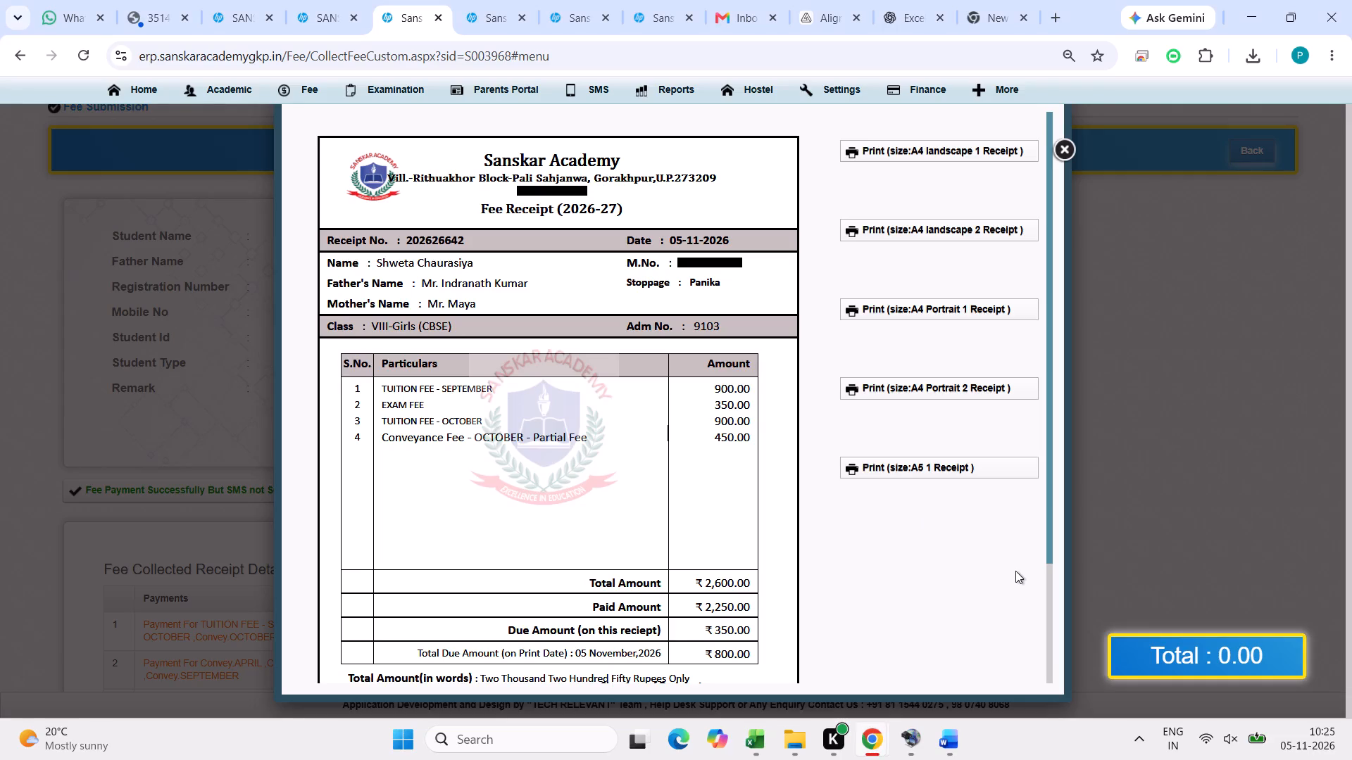
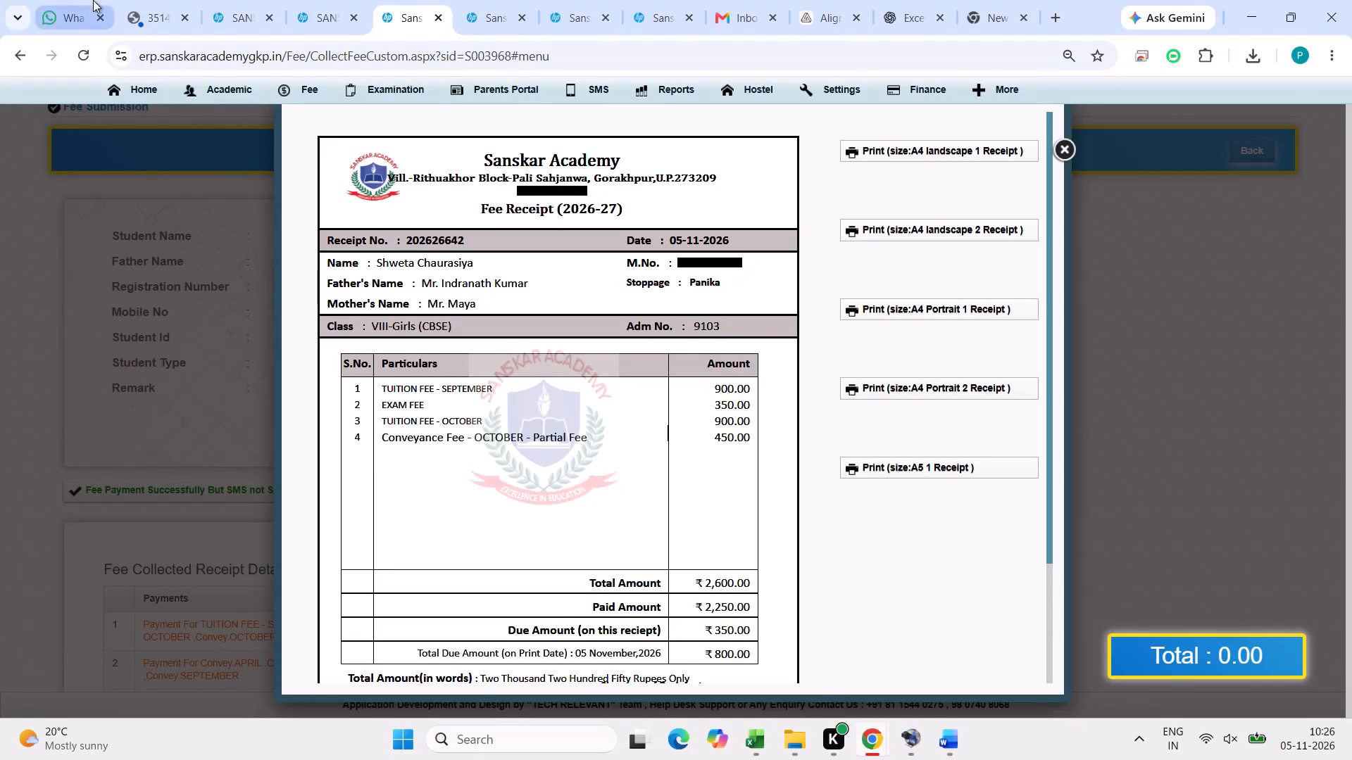
Switch to the other open fee submission page of the VIII-Girls sibling and review its sibling dues, collected receipts and fee payment list.
click(497, 4)
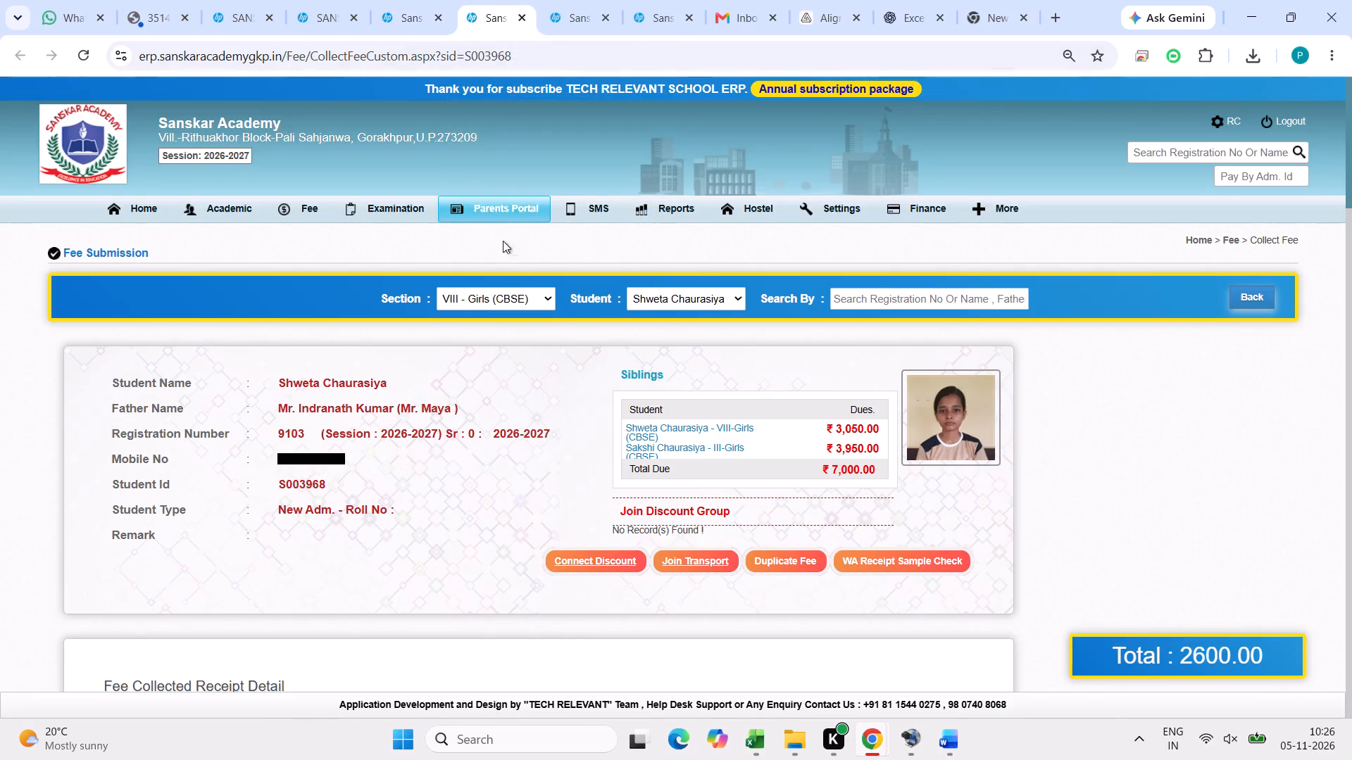
scroll(457, 396, down, 8)
scroll(457, 364, up, 1)
scroll(457, 364, down, 1)
scroll(457, 364, up, 1)
scroll(457, 364, down, 2)
scroll(461, 343, up, 2)
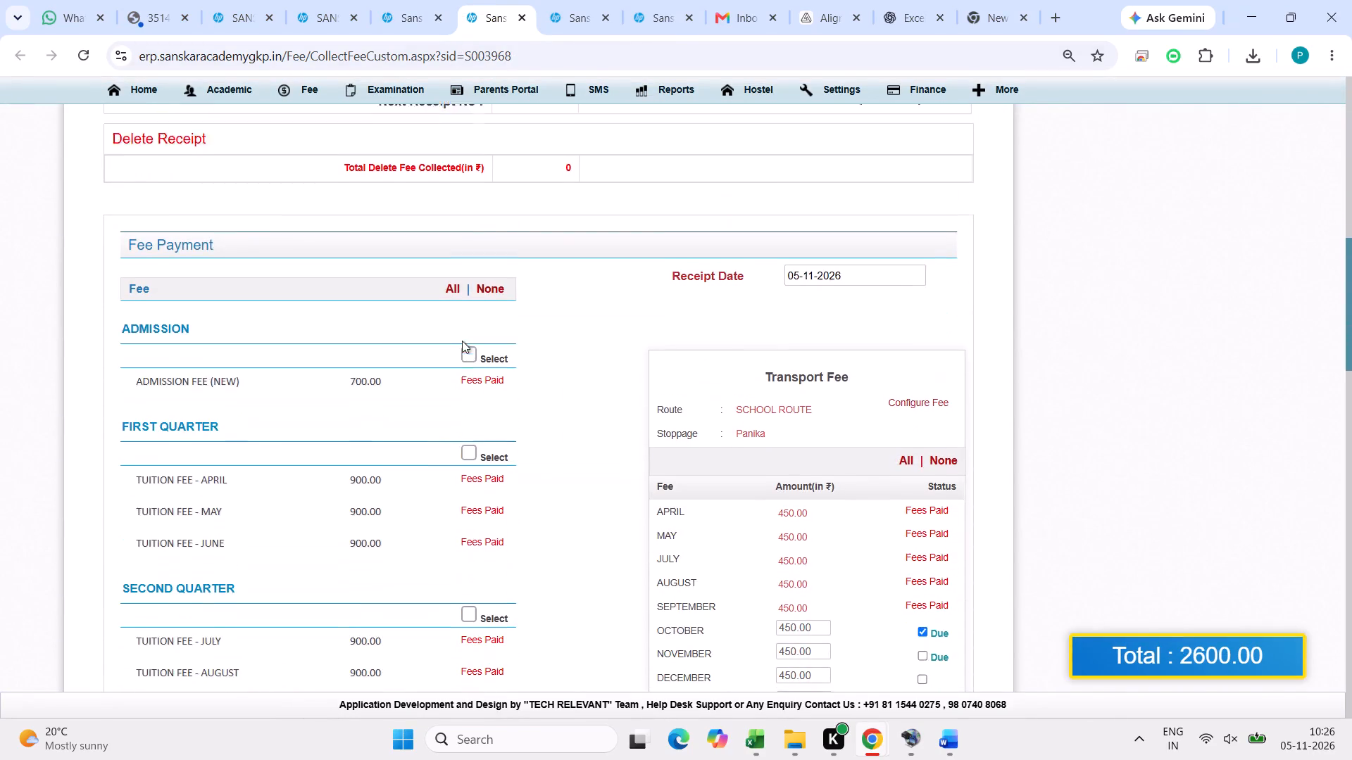
scroll(462, 341, up, 5)
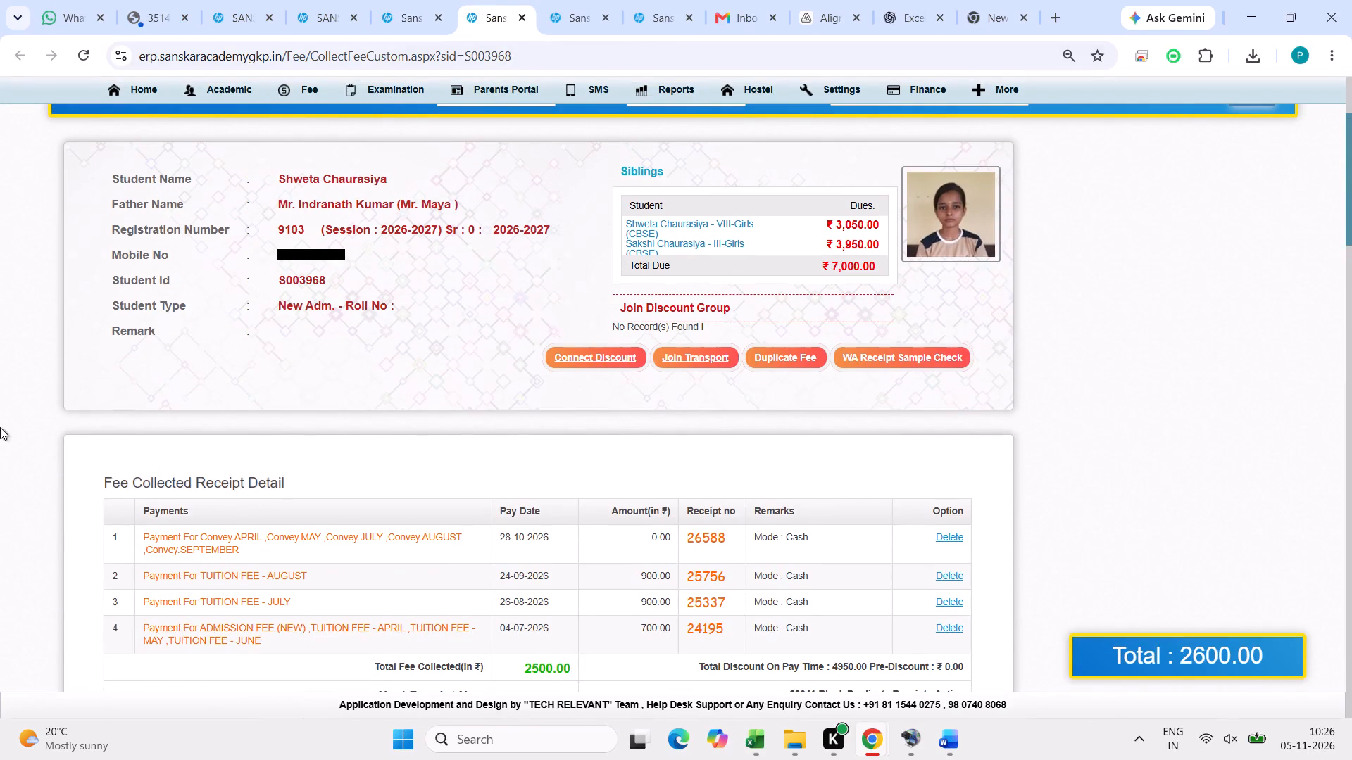
Open the III-Girls sibling's fee page from the siblings list and check her tuition, exam and transport fee statuses and the siblings' dues.
click(652, 241)
scroll(652, 241, down, 4)
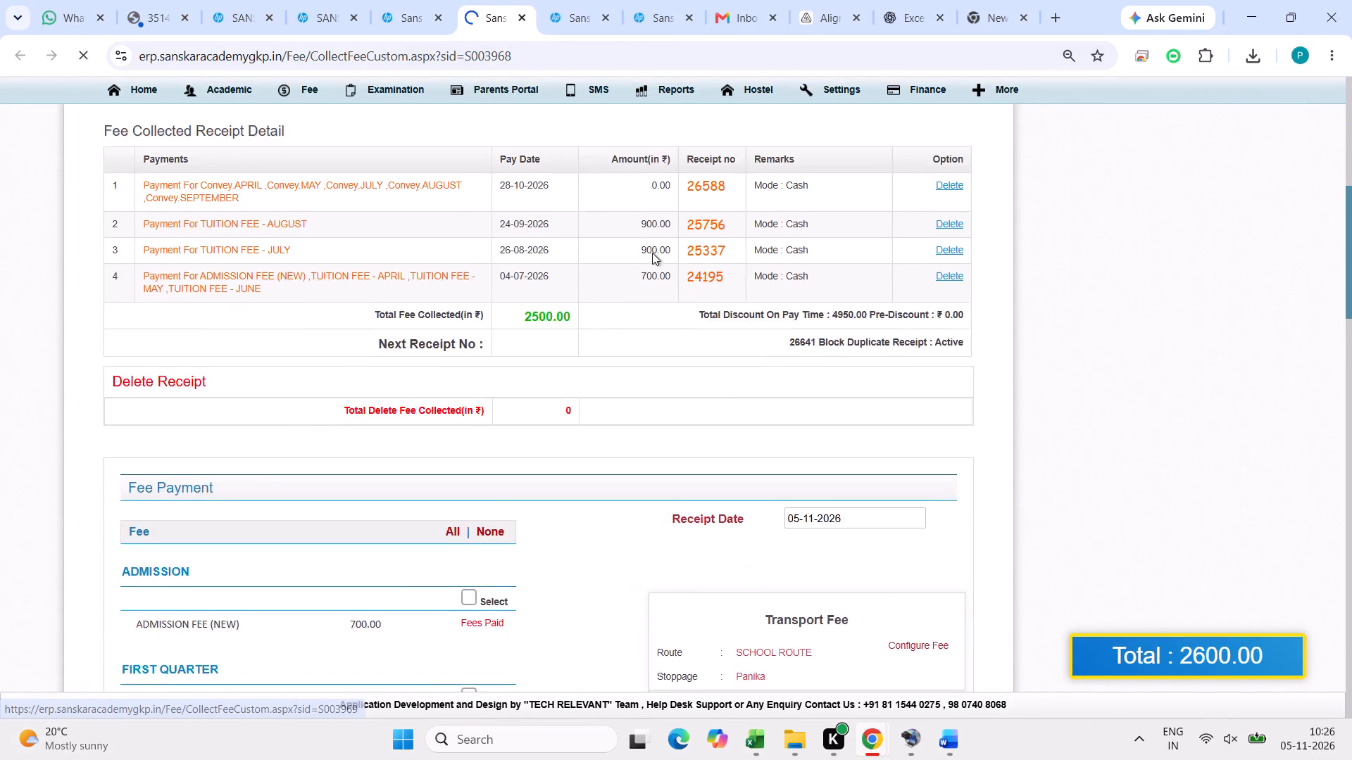
scroll(652, 253, up, 1)
scroll(652, 254, down, 1)
scroll(652, 256, up, 1)
scroll(652, 257, down, 9)
scroll(656, 267, up, 5)
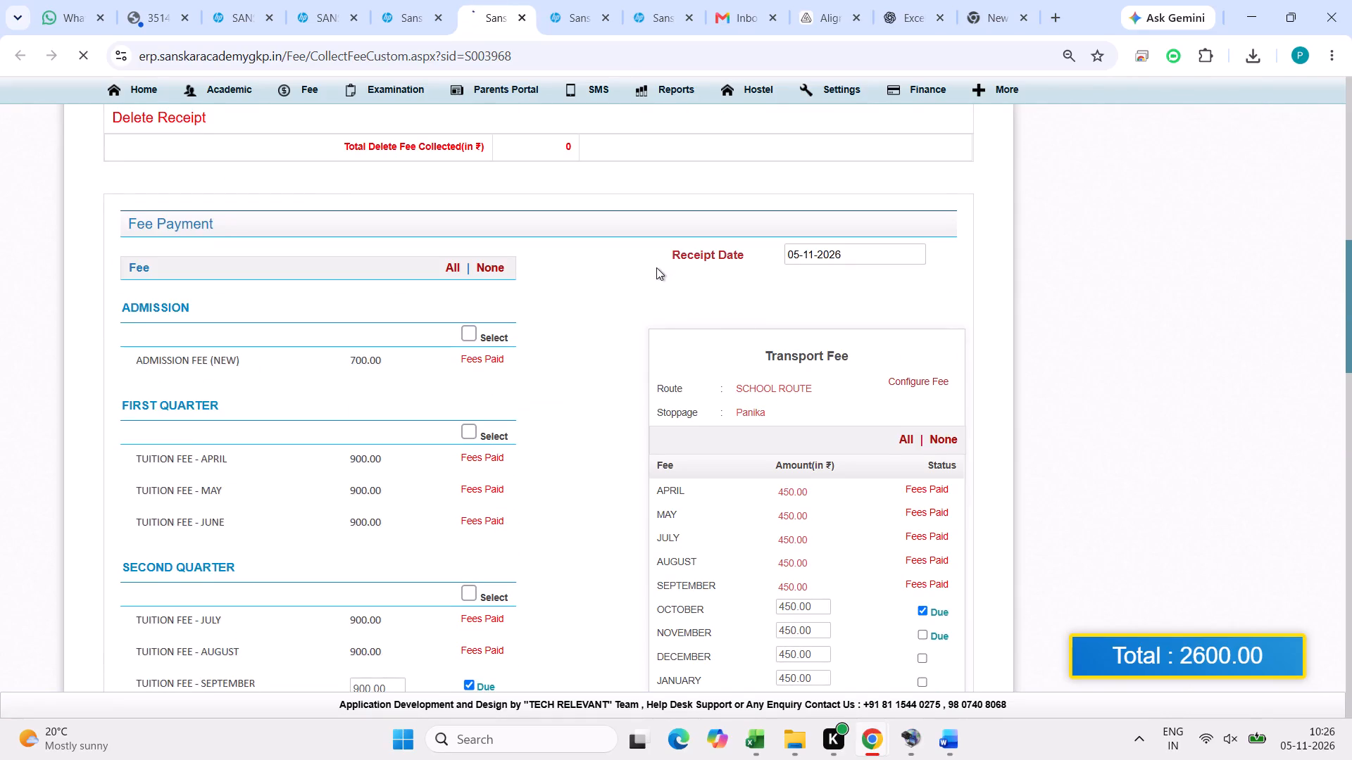
scroll(656, 268, down, 10)
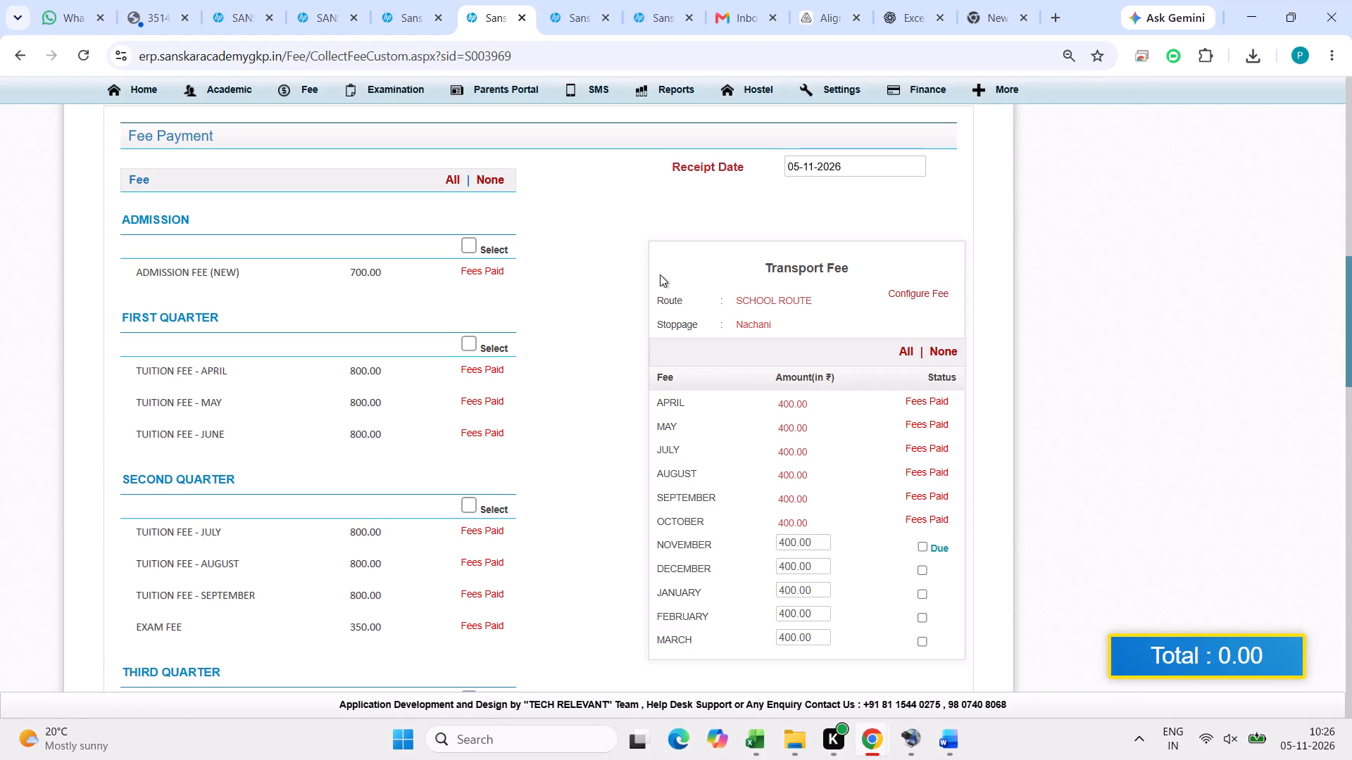
scroll(660, 274, up, 12)
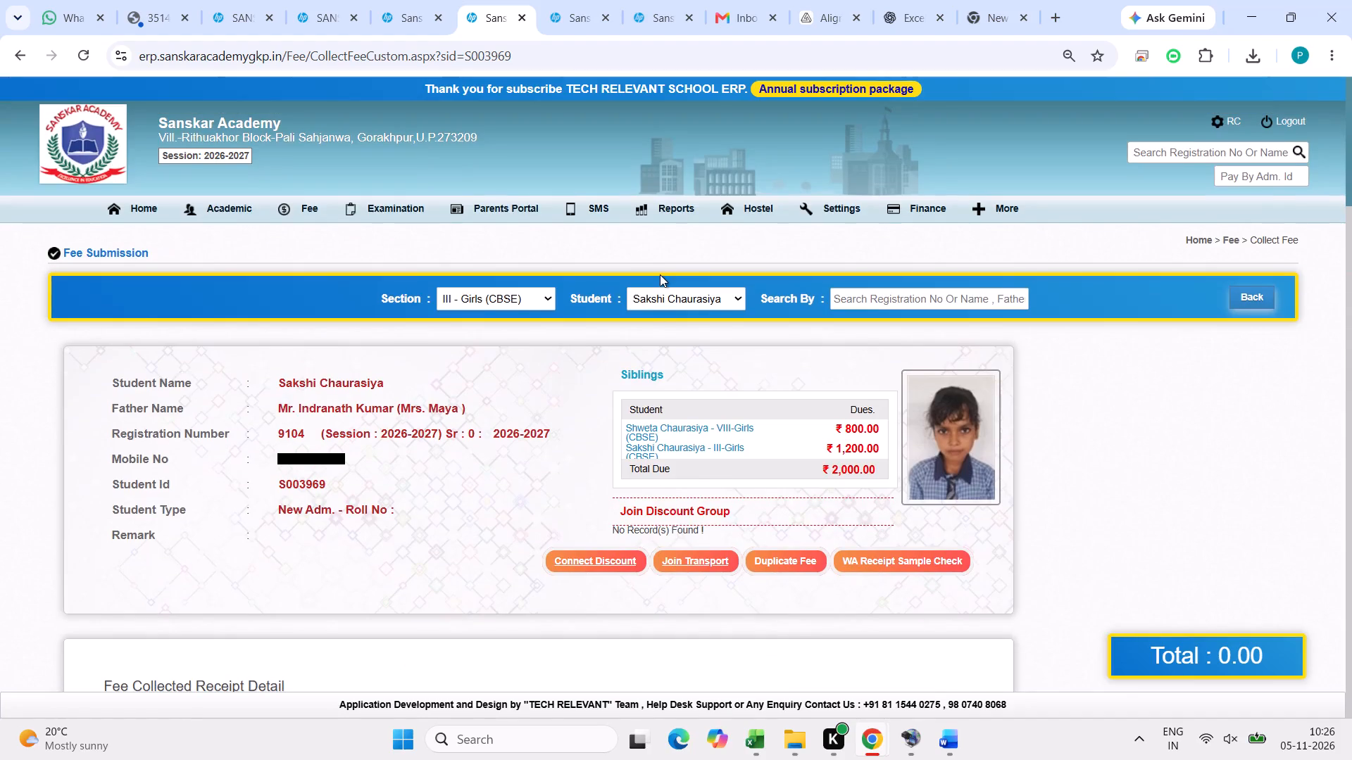
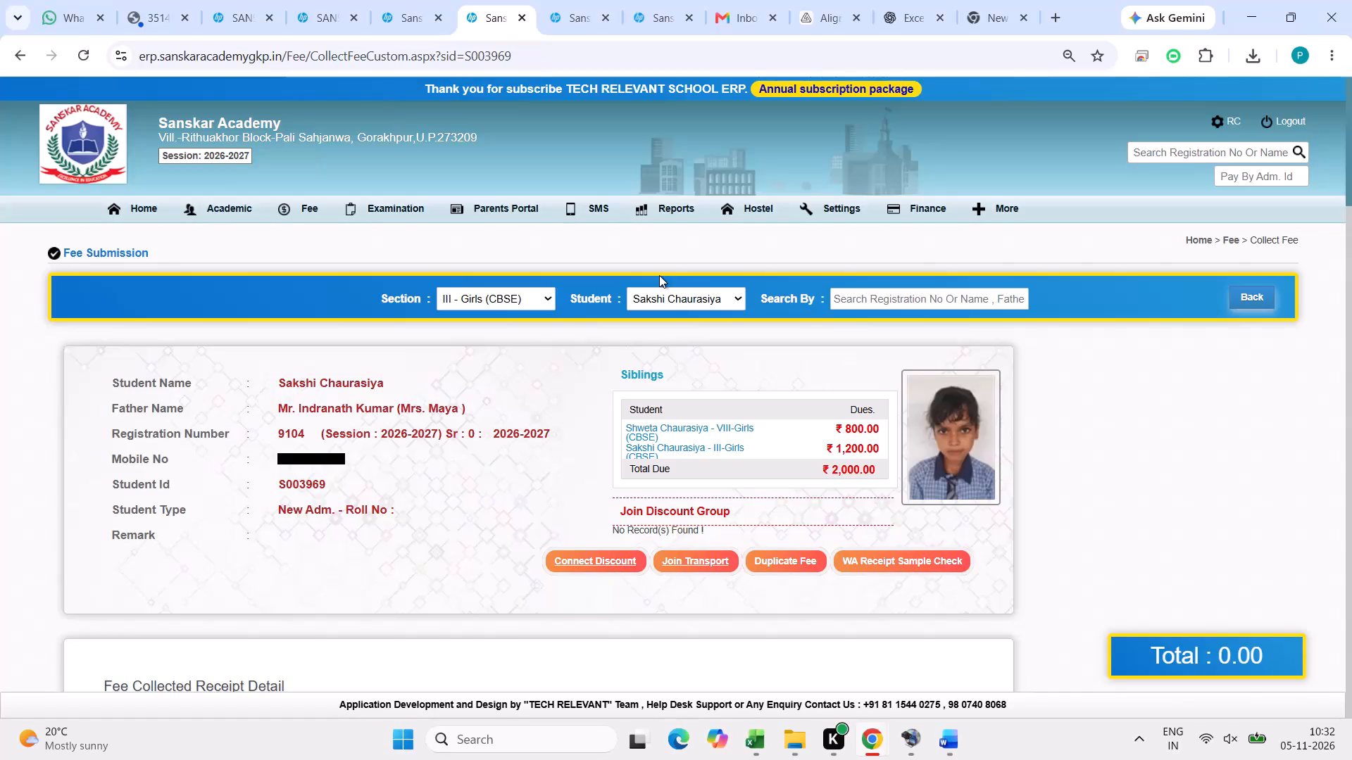
Switch to the Sanskar Intermediate College fee page, dismiss the displayed fee receipt and open the Fee section.
scroll(659, 275, up, 1)
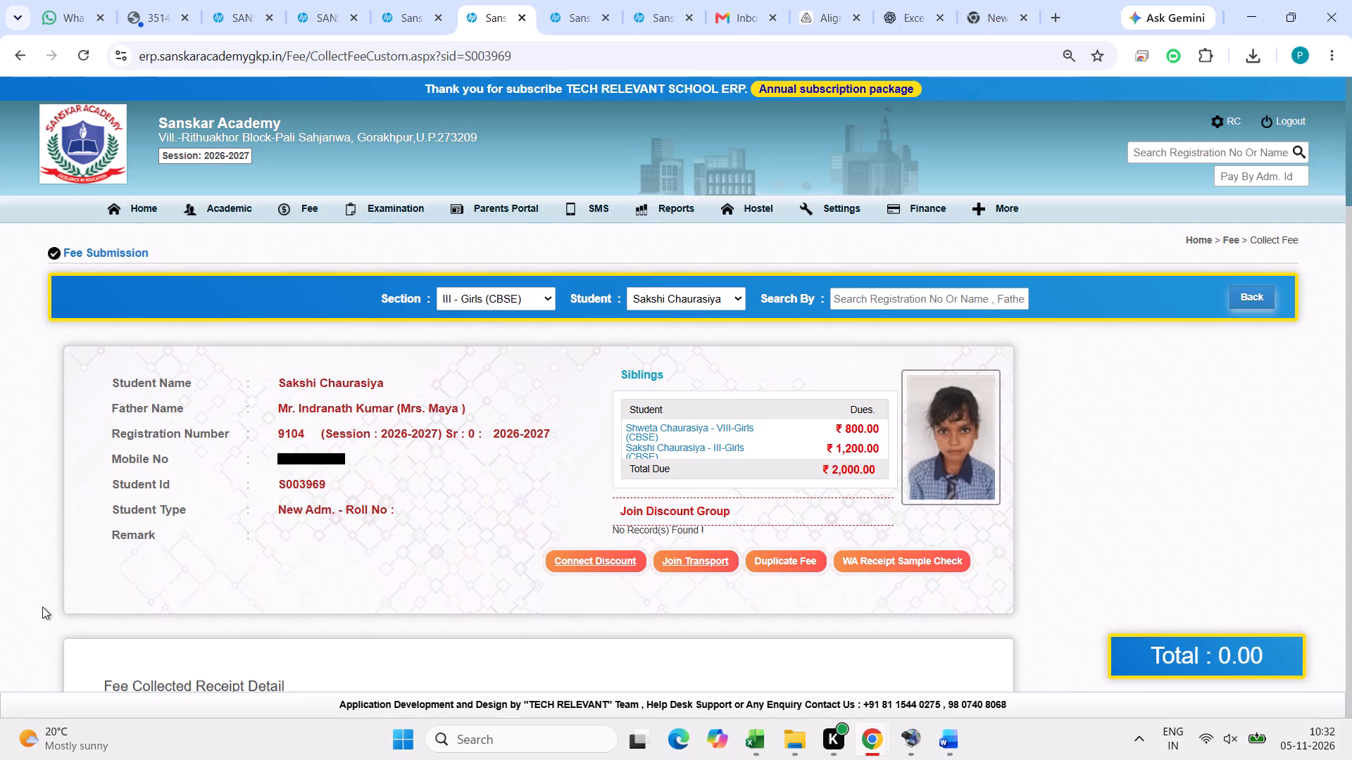
click(318, 1)
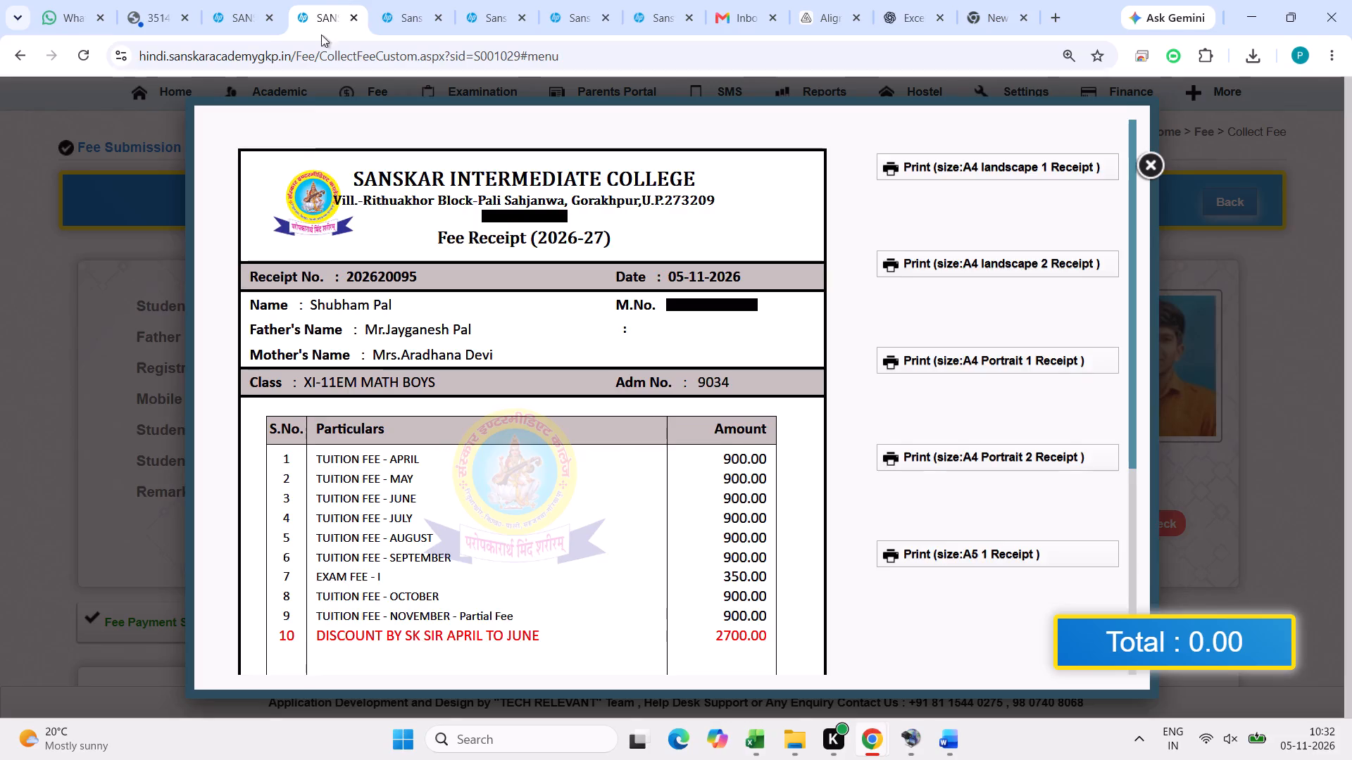
scroll(297, 227, down, 1)
scroll(340, 236, up, 1)
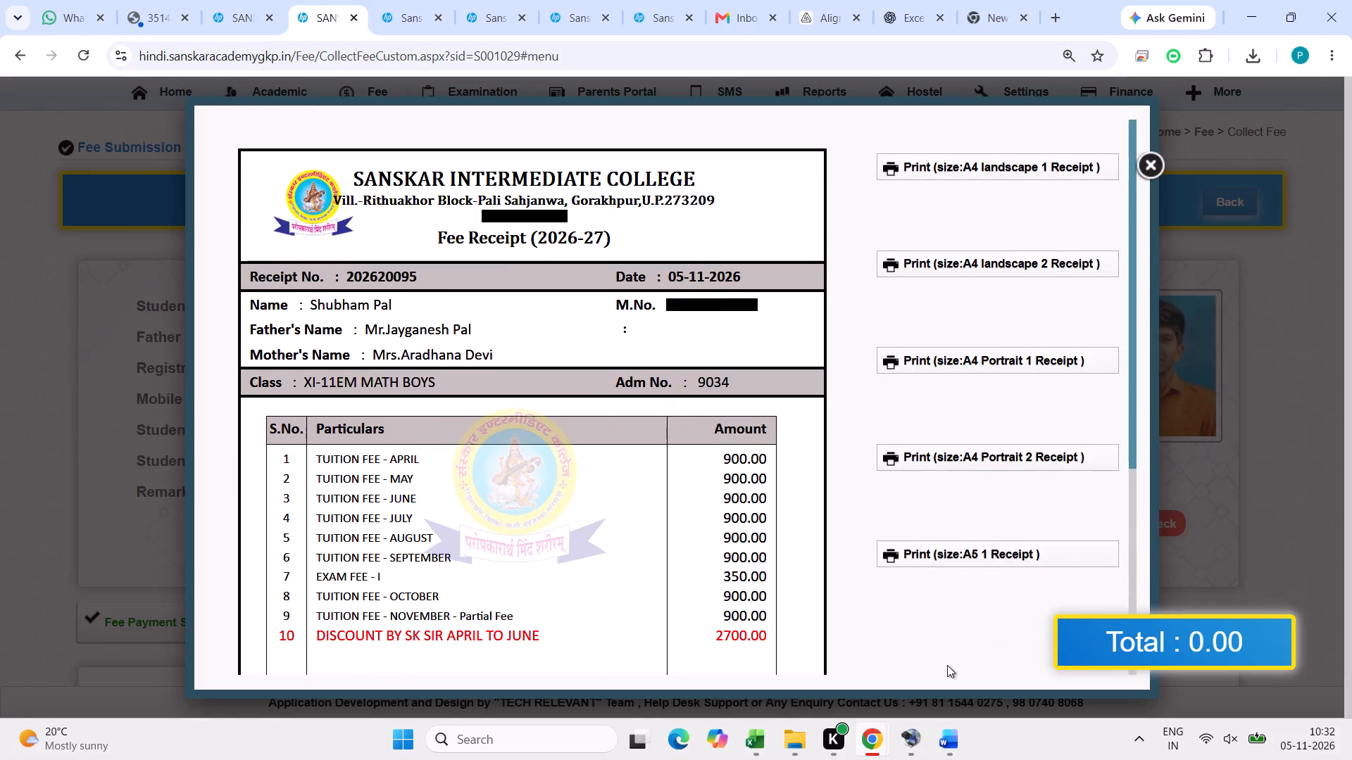
click(1139, 163)
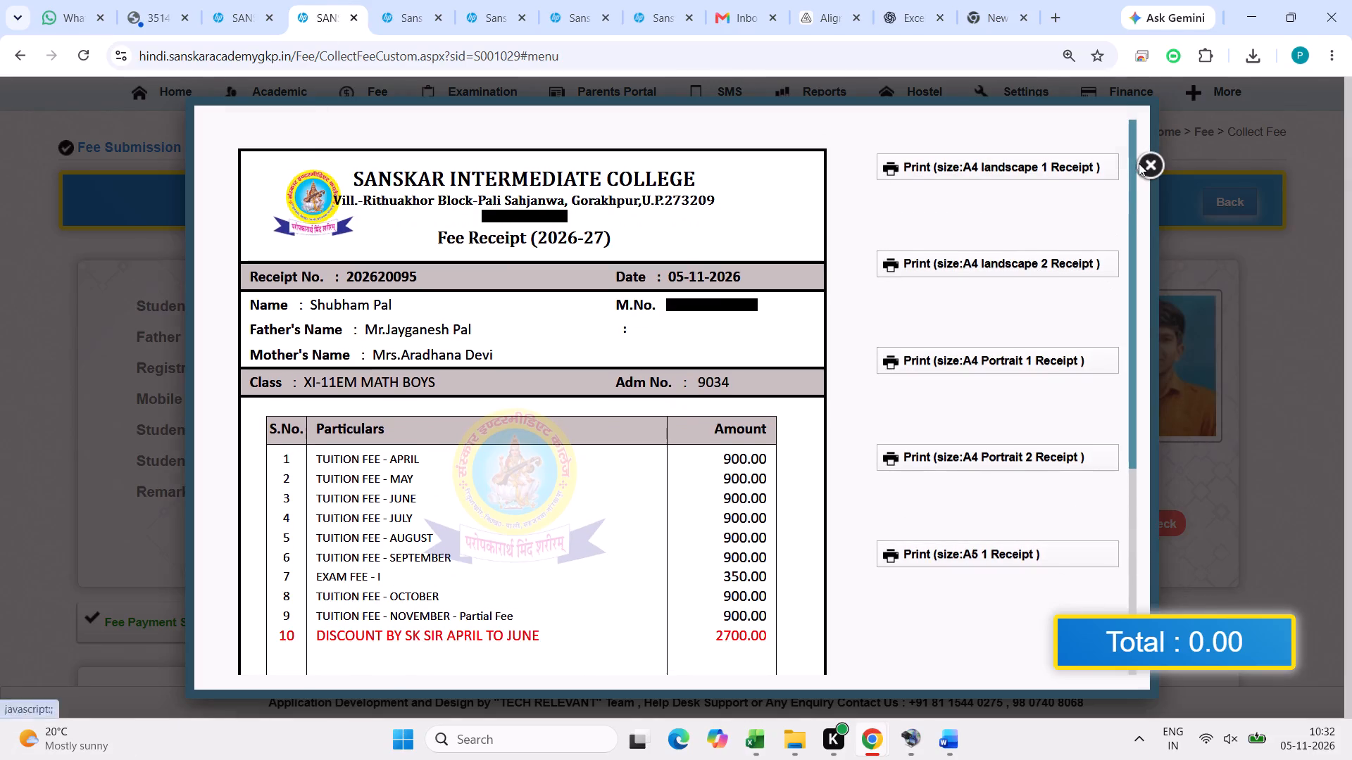
scroll(475, 403, up, 2)
click(378, 244)
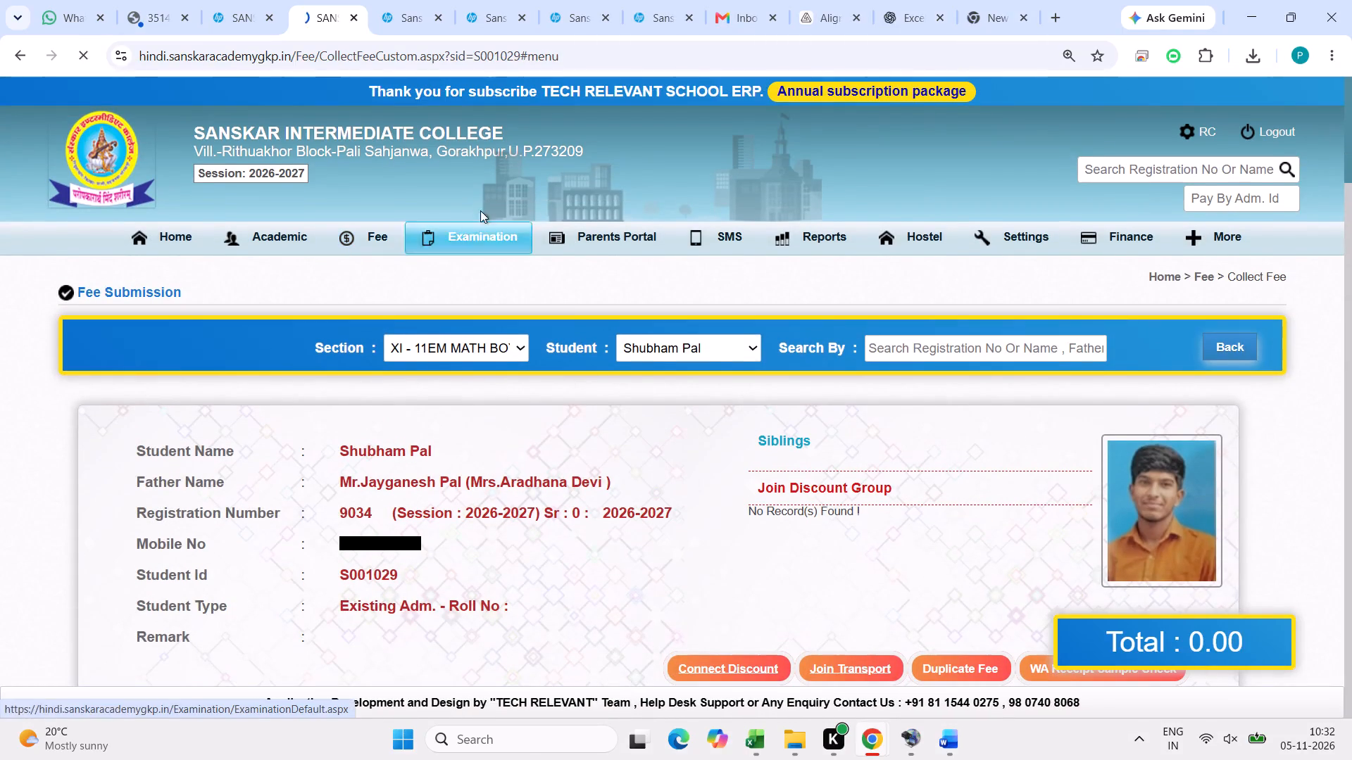
Search the students for RAGINI and open the fee payment page of the matching VI-E.M. Girls student.
double_click(1119, 175)
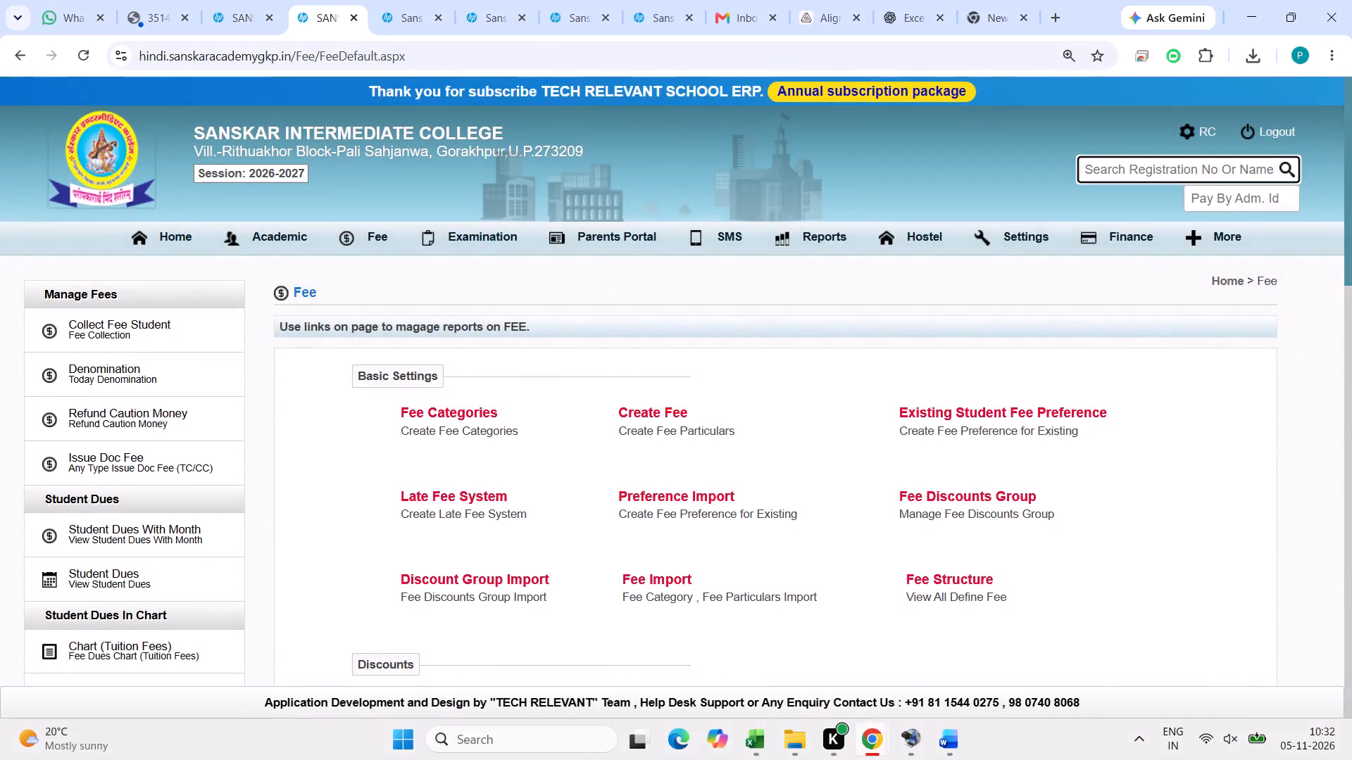
text(RAH)
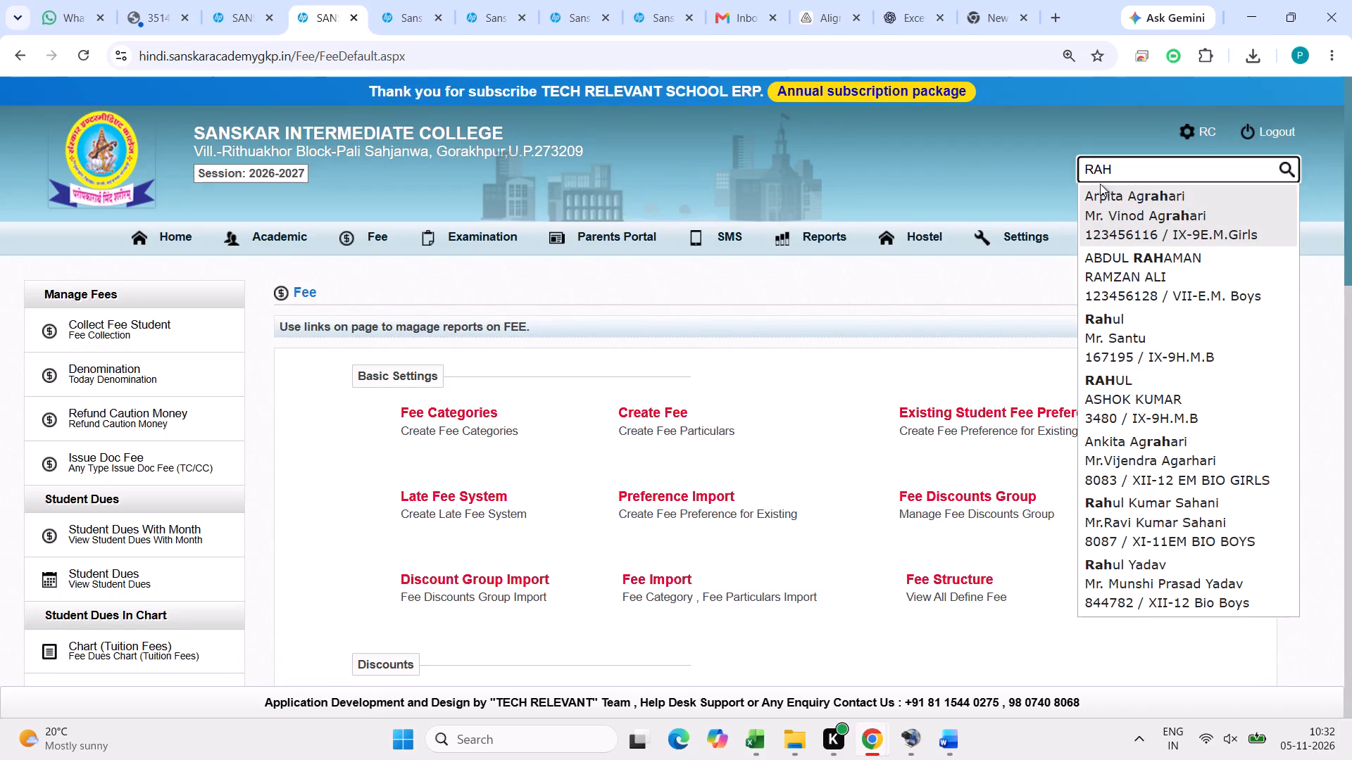
key(BackSpace)
text(GINI)
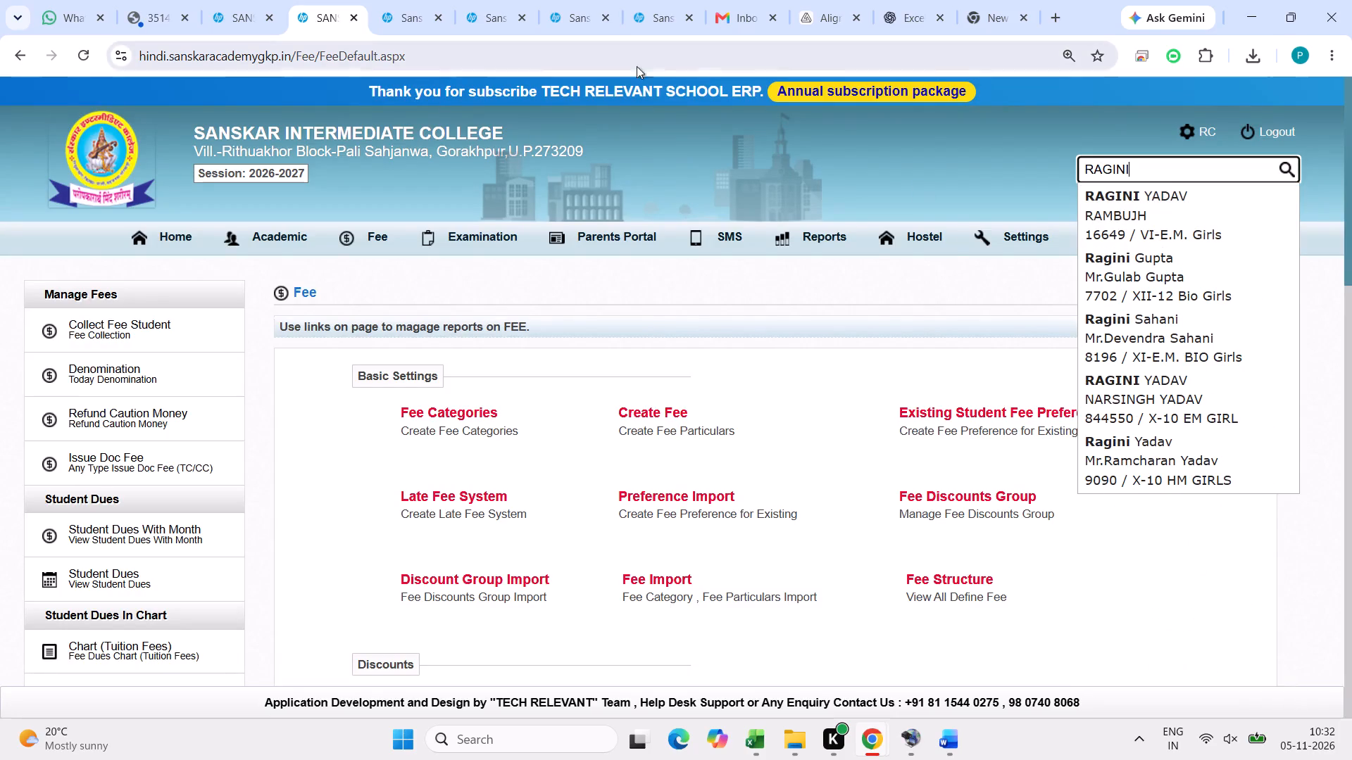
click(1129, 217)
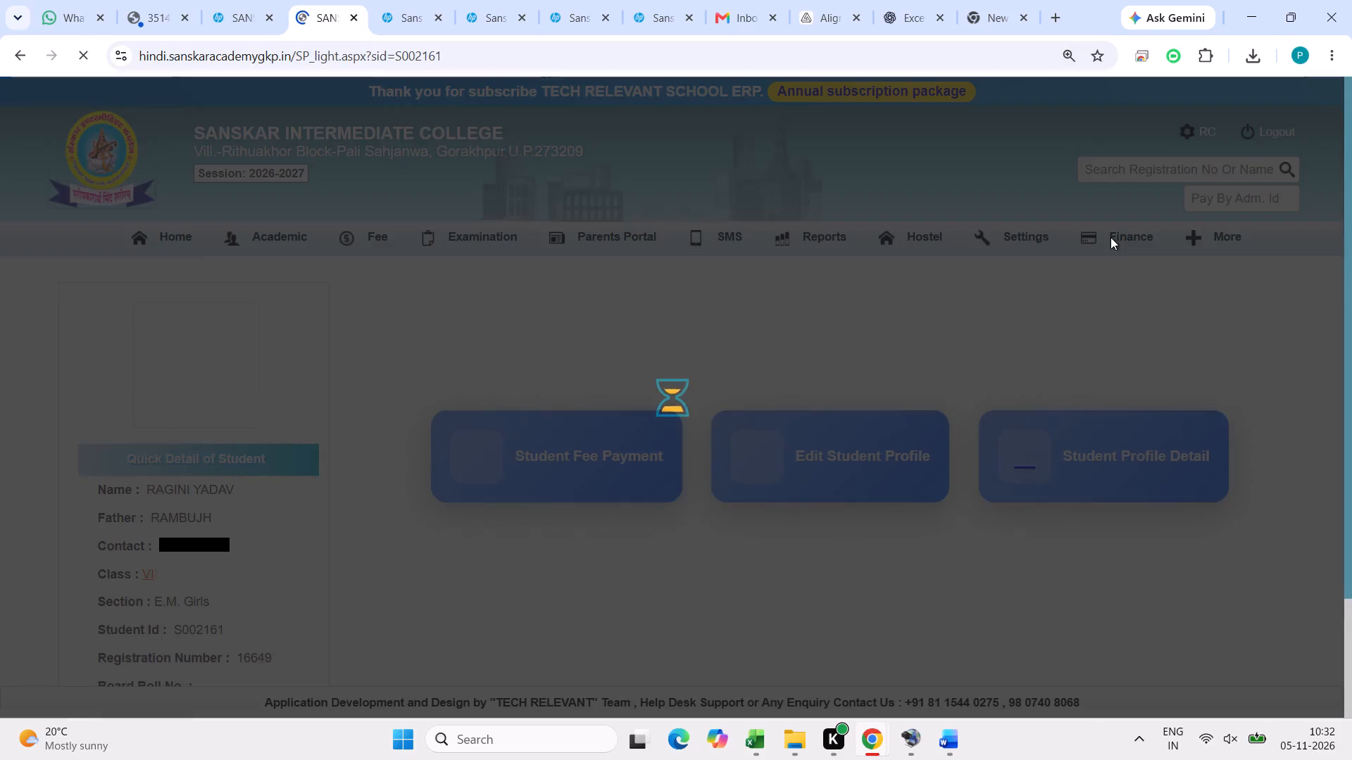
click(600, 443)
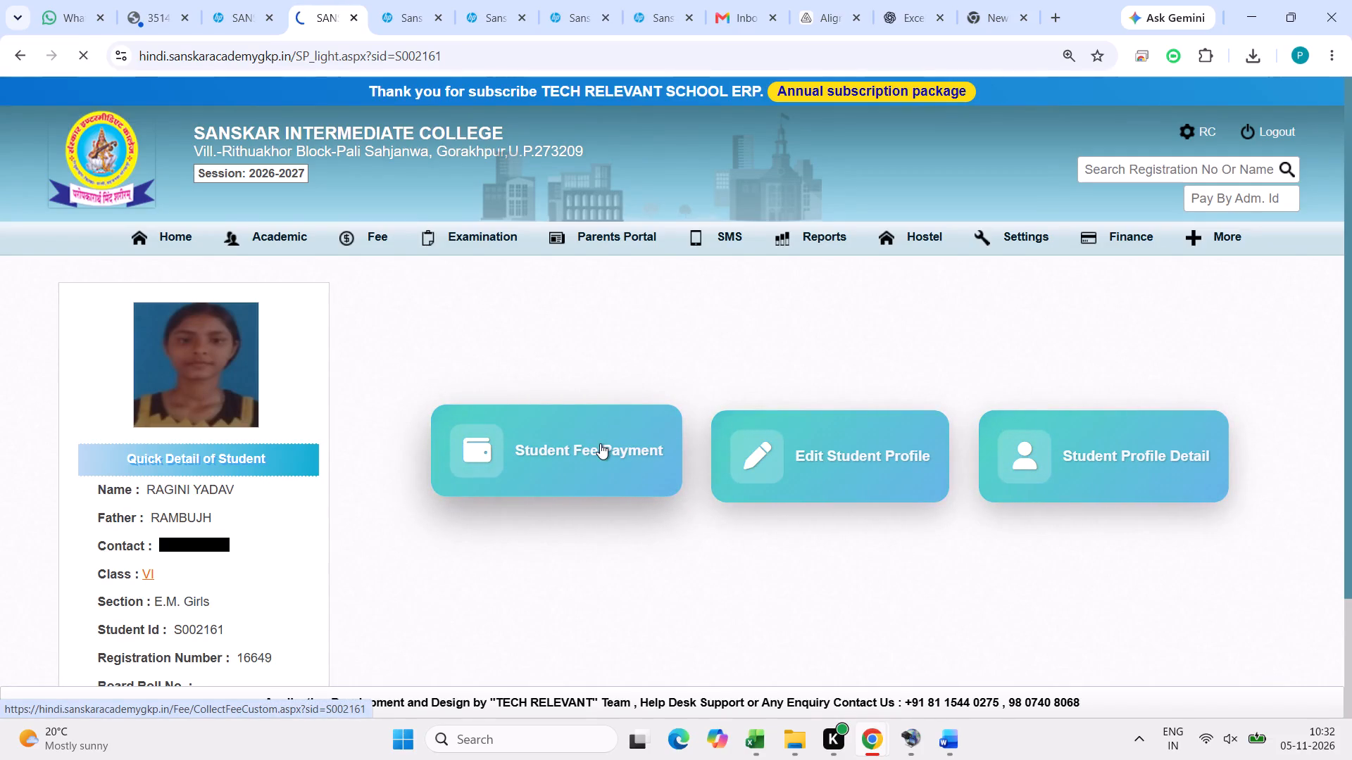
Review the student's collected receipts and the monthly tuition, exam and transport fee statuses.
scroll(602, 448, down, 1)
scroll(604, 454, up, 1)
scroll(605, 456, down, 1)
scroll(605, 457, up, 1)
scroll(605, 457, down, 9)
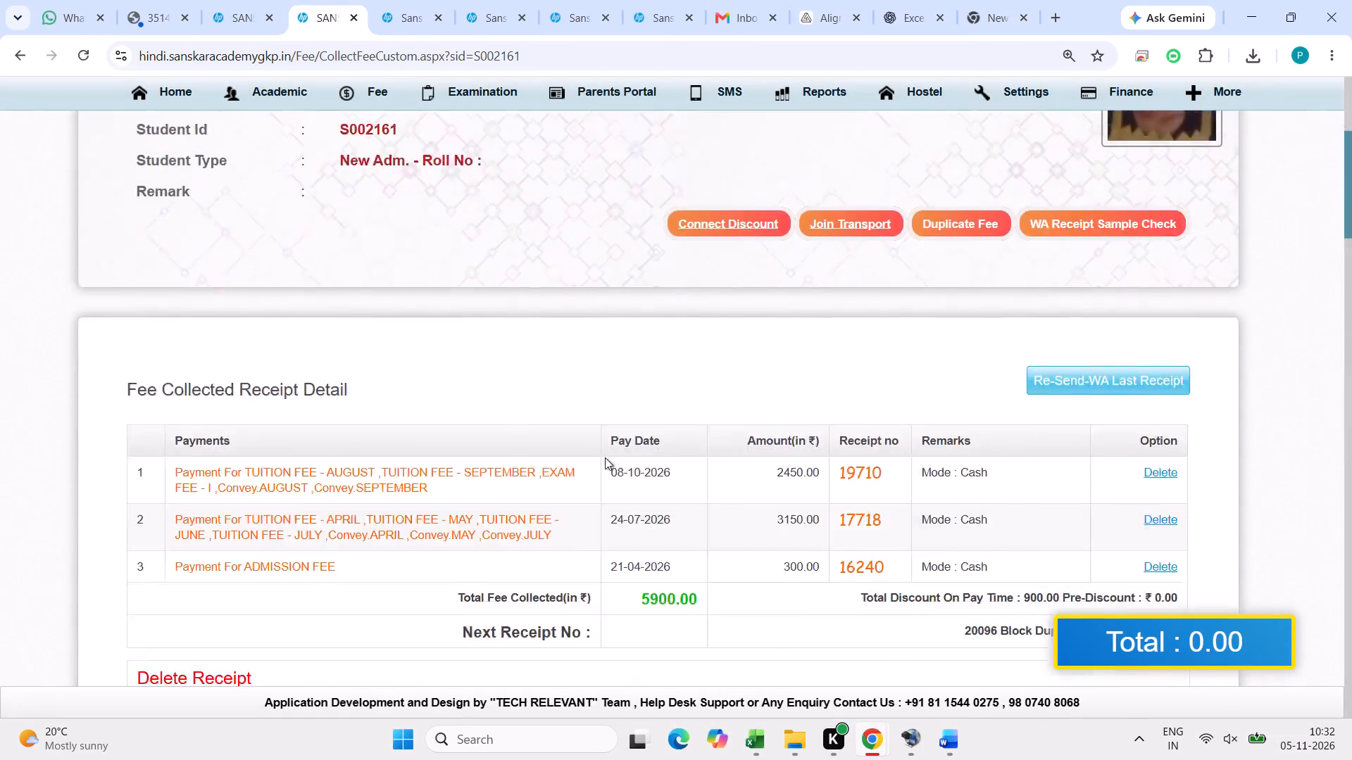
scroll(605, 457, up, 2)
scroll(605, 457, down, 8)
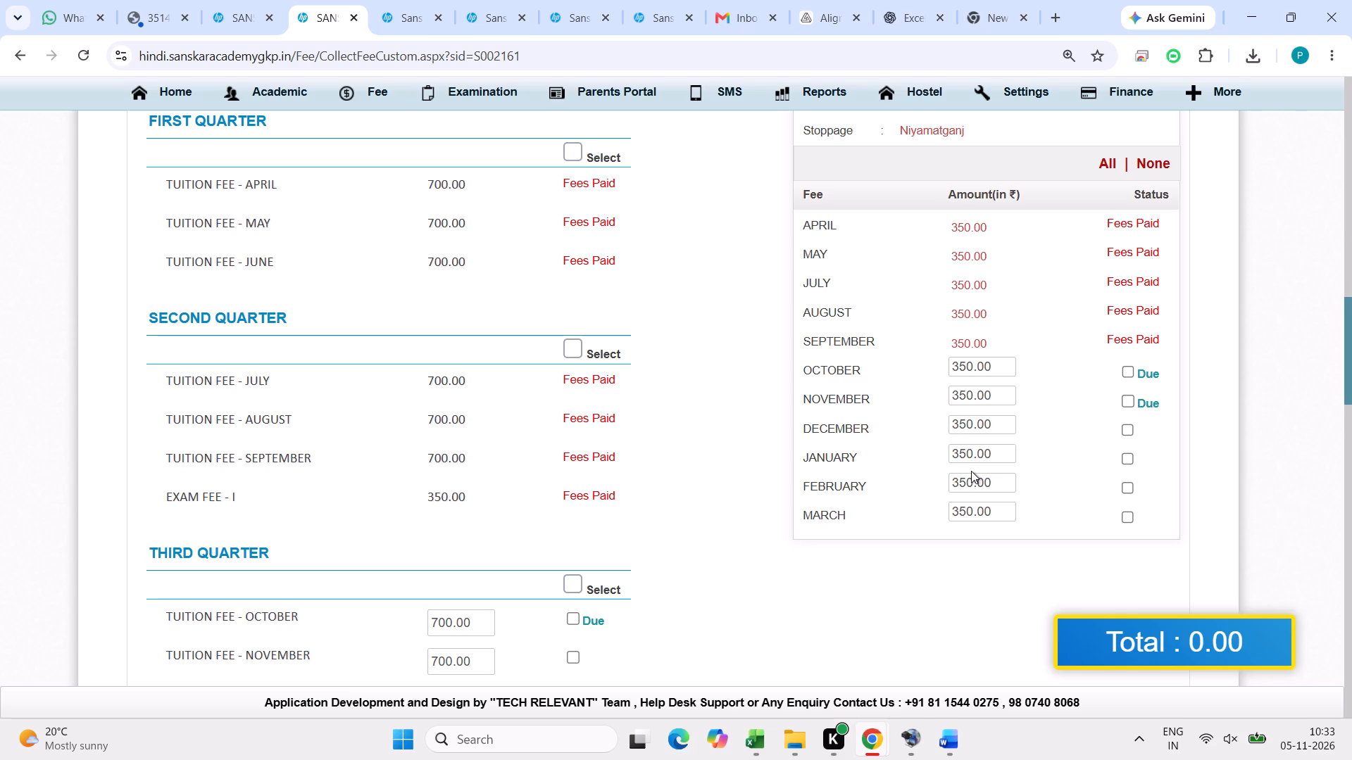
Select only the October transport fee and submit the 350.00 payment.
click(1127, 367)
scroll(952, 403, up, 1)
scroll(935, 405, down, 11)
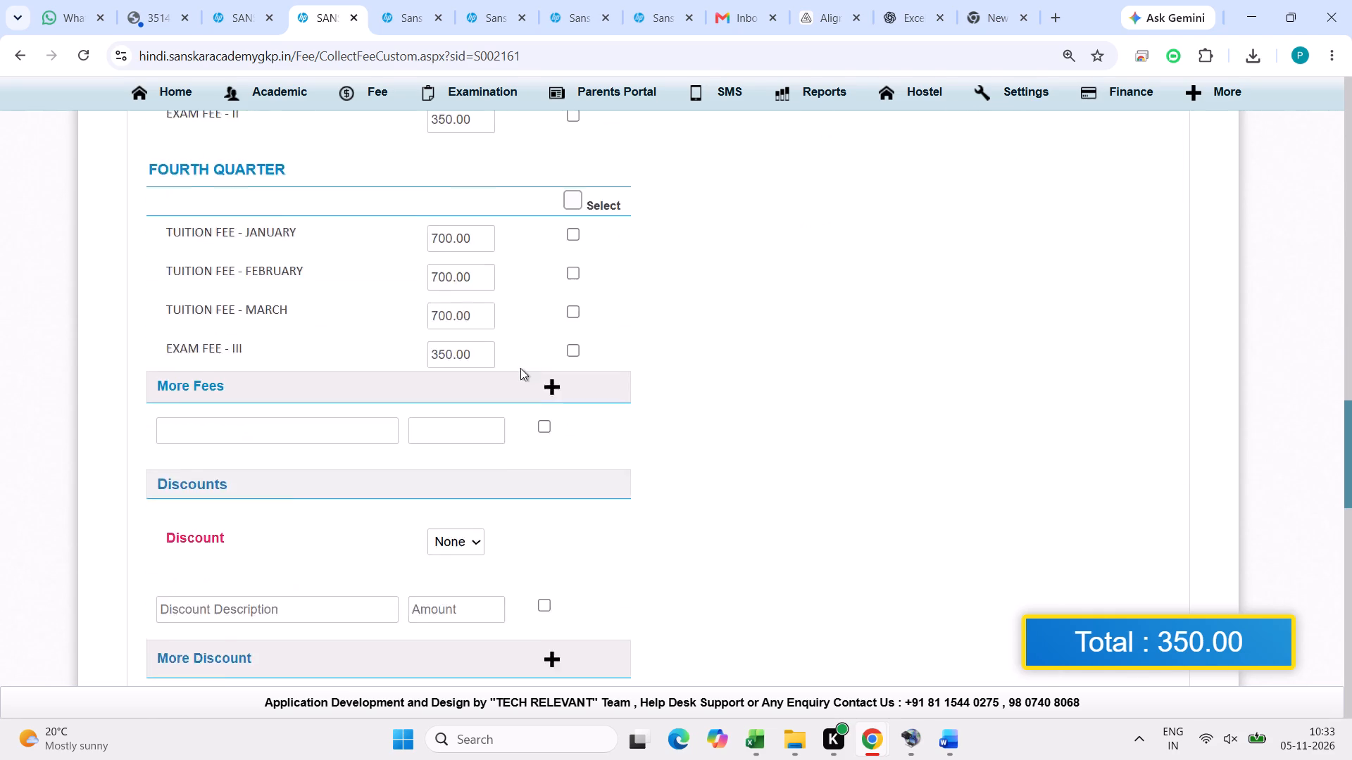
scroll(520, 368, down, 8)
scroll(520, 368, up, 1)
scroll(520, 368, down, 3)
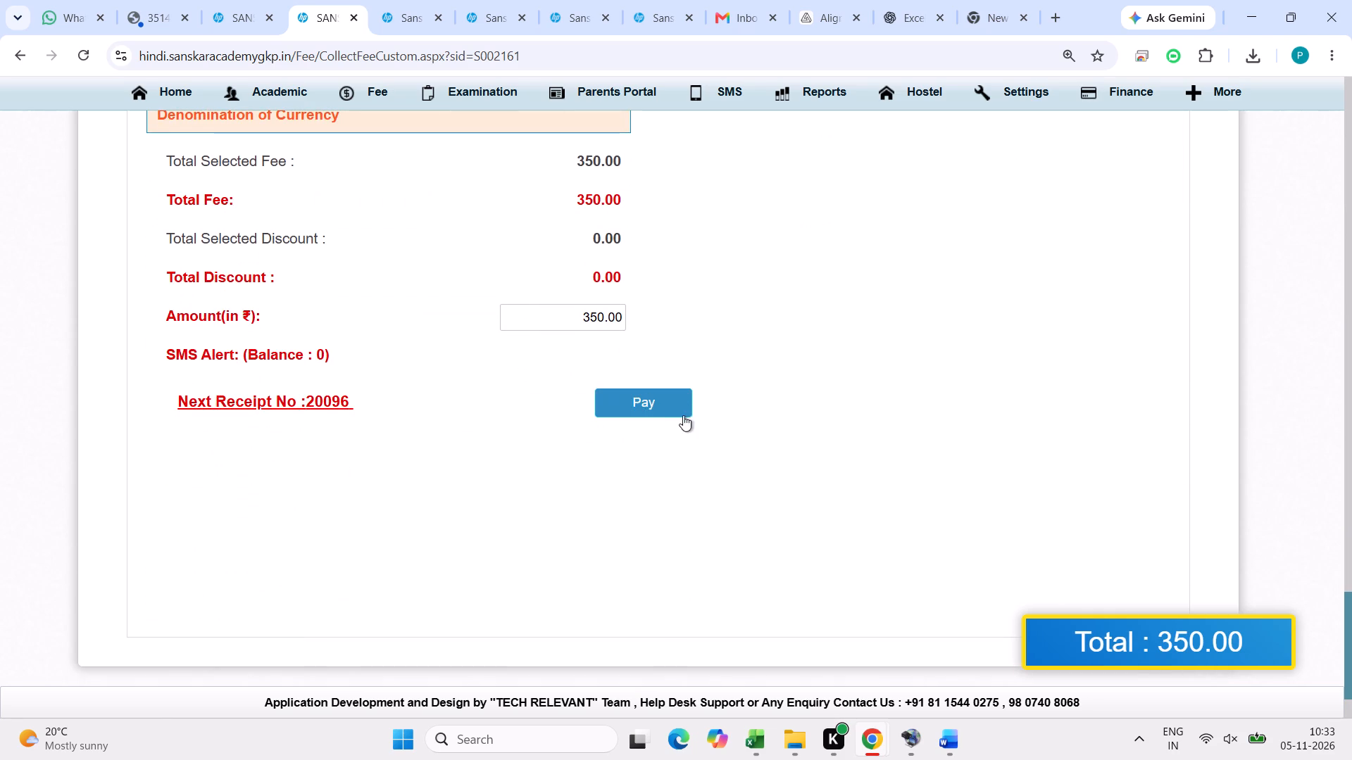
click(683, 415)
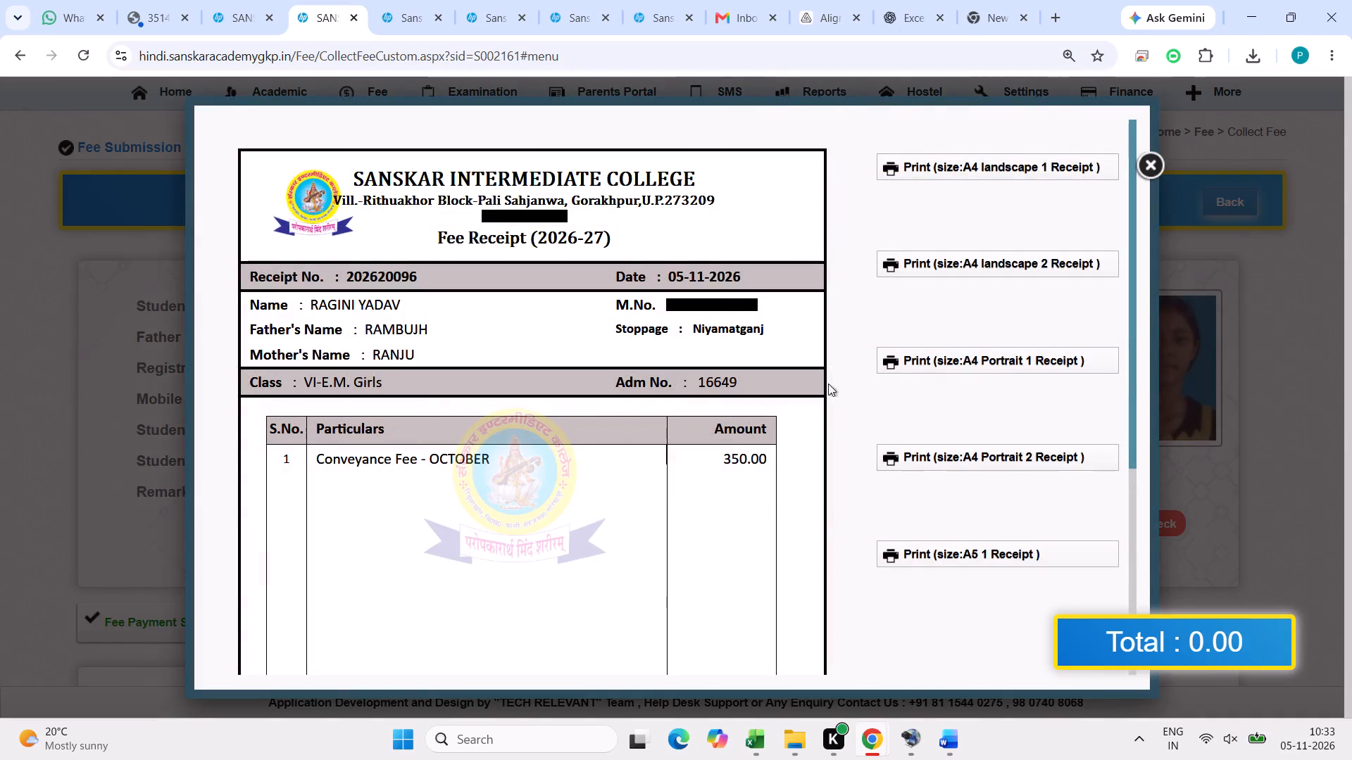
Print the new conveyance fee receipt in the A4 landscape 2 receipt format.
click(944, 251)
scroll(953, 322, down, 6)
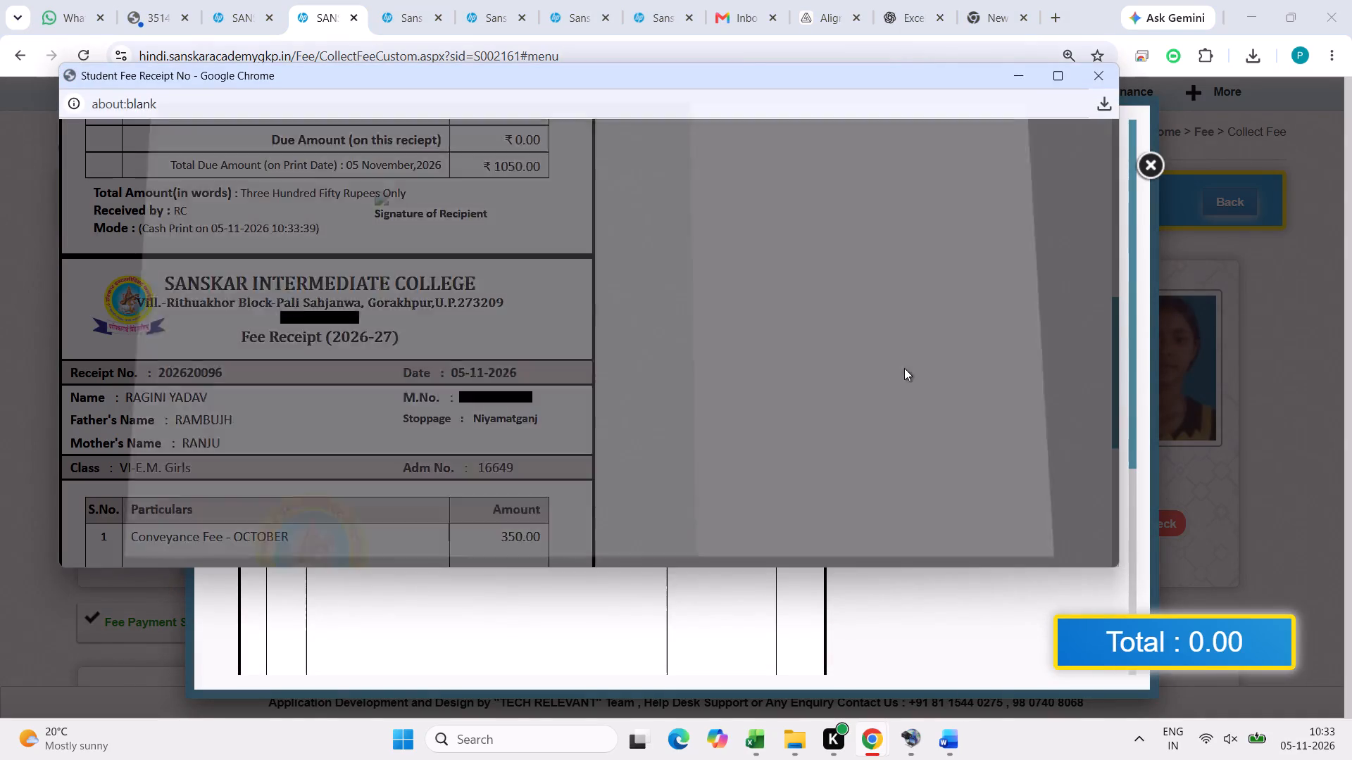
click(913, 502)
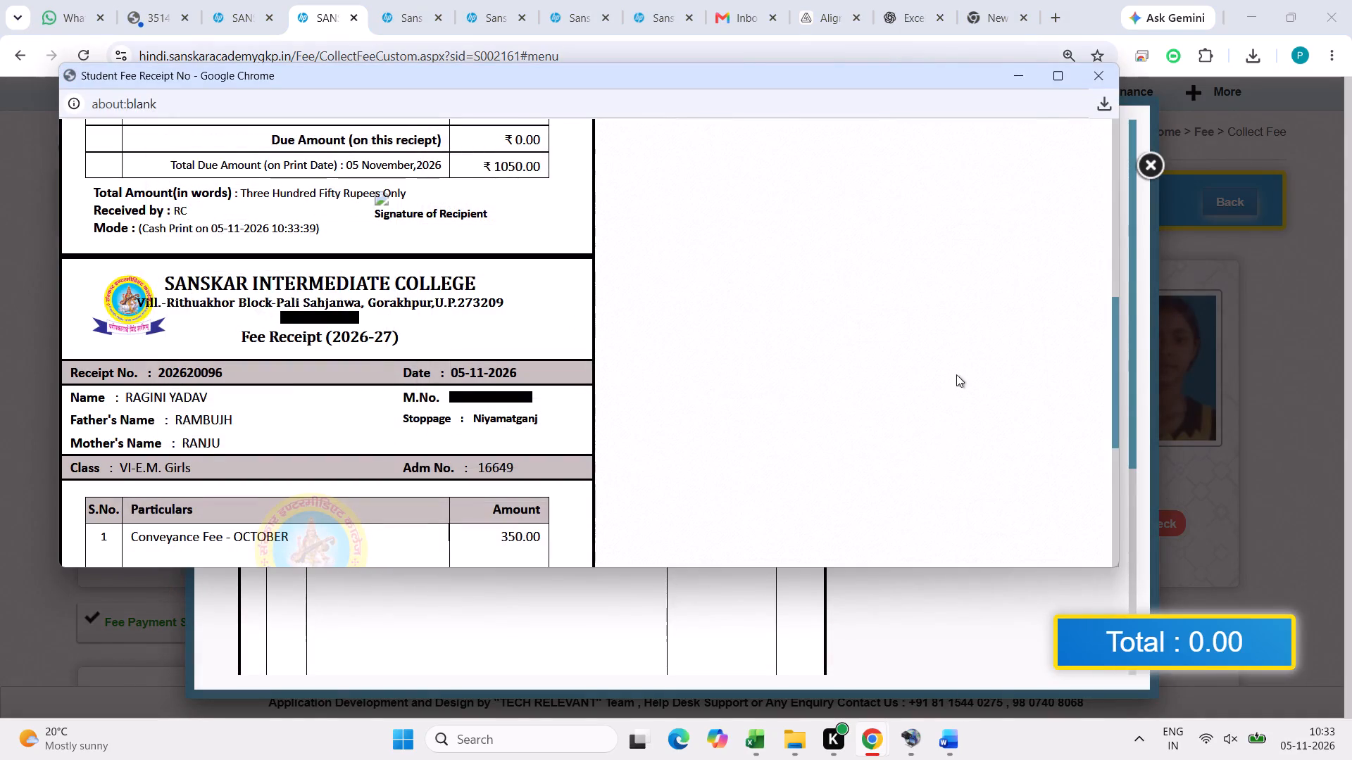
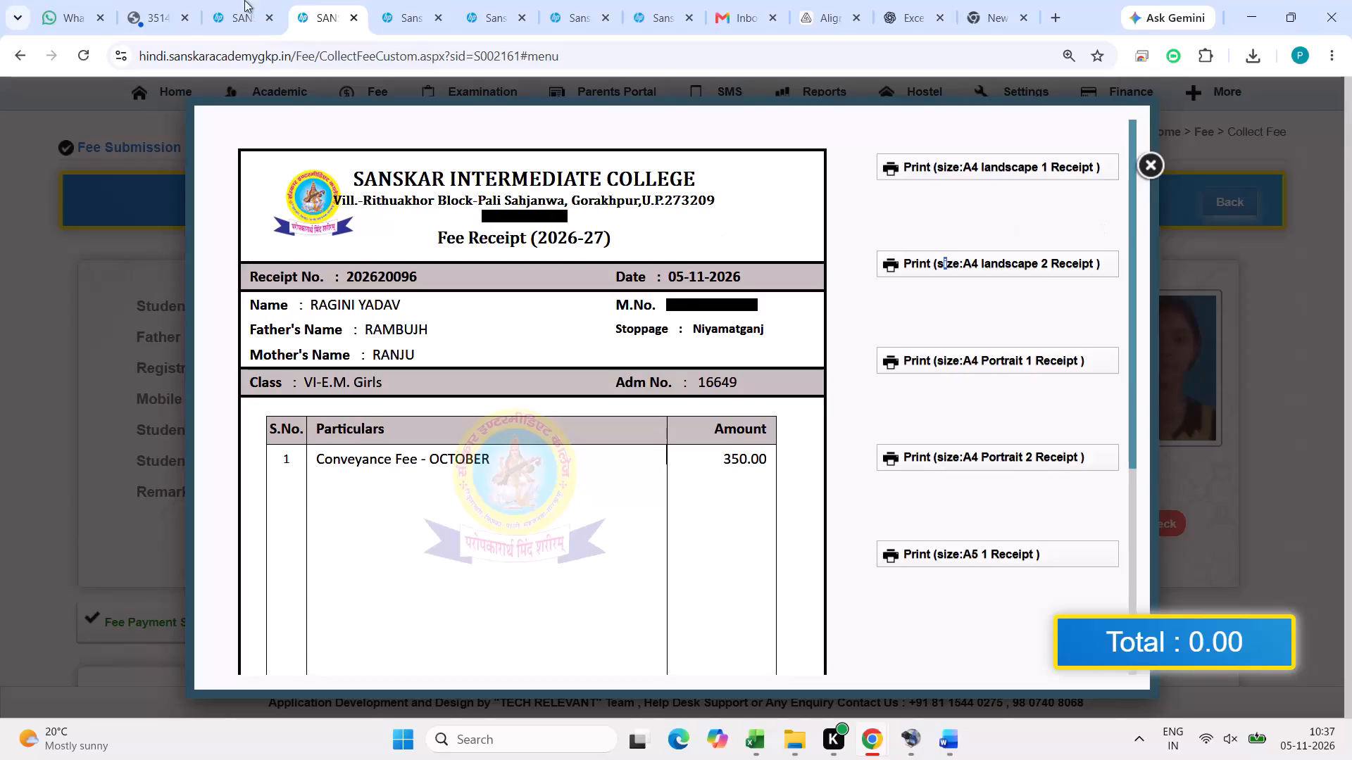
Search the students for ARYAN and open the fee payment page of the matching X-10 EM BOY student.
click(1148, 158)
scroll(1148, 158, up, 4)
click(1148, 158)
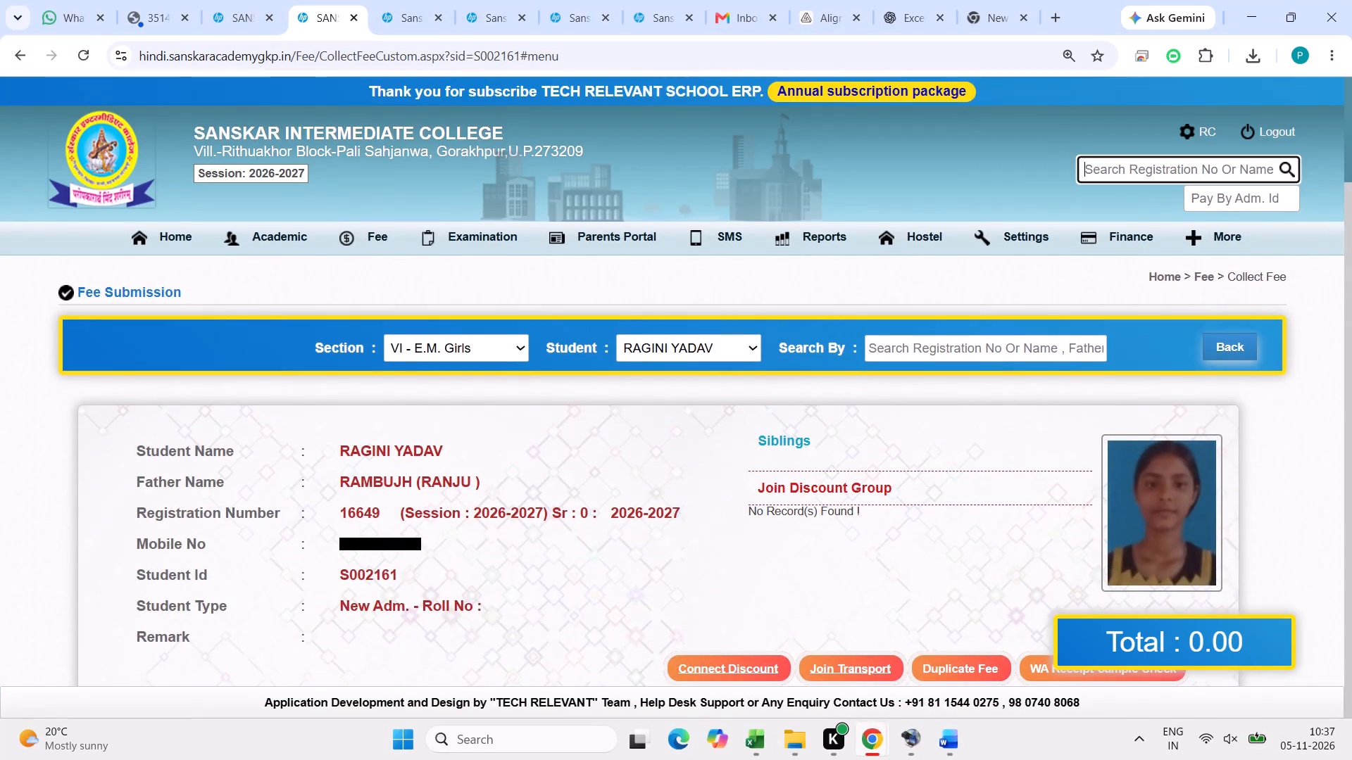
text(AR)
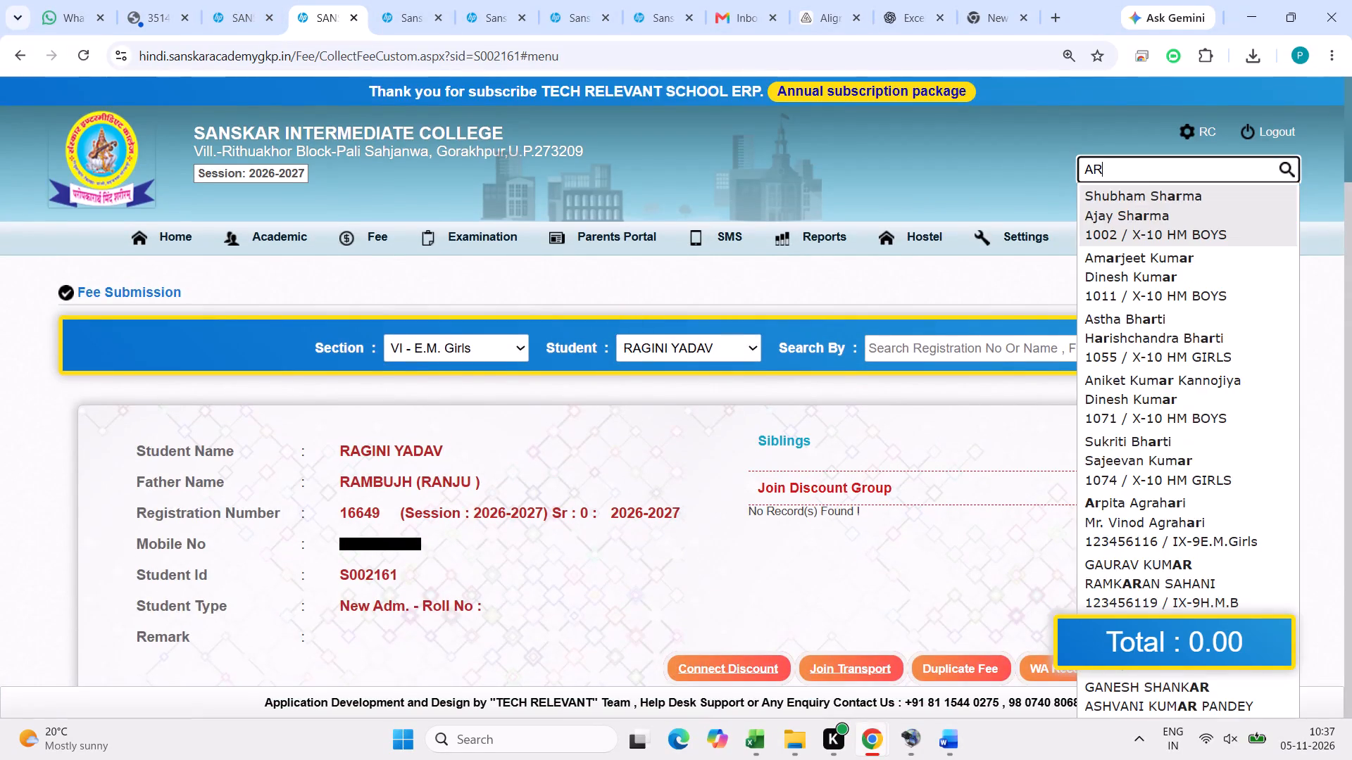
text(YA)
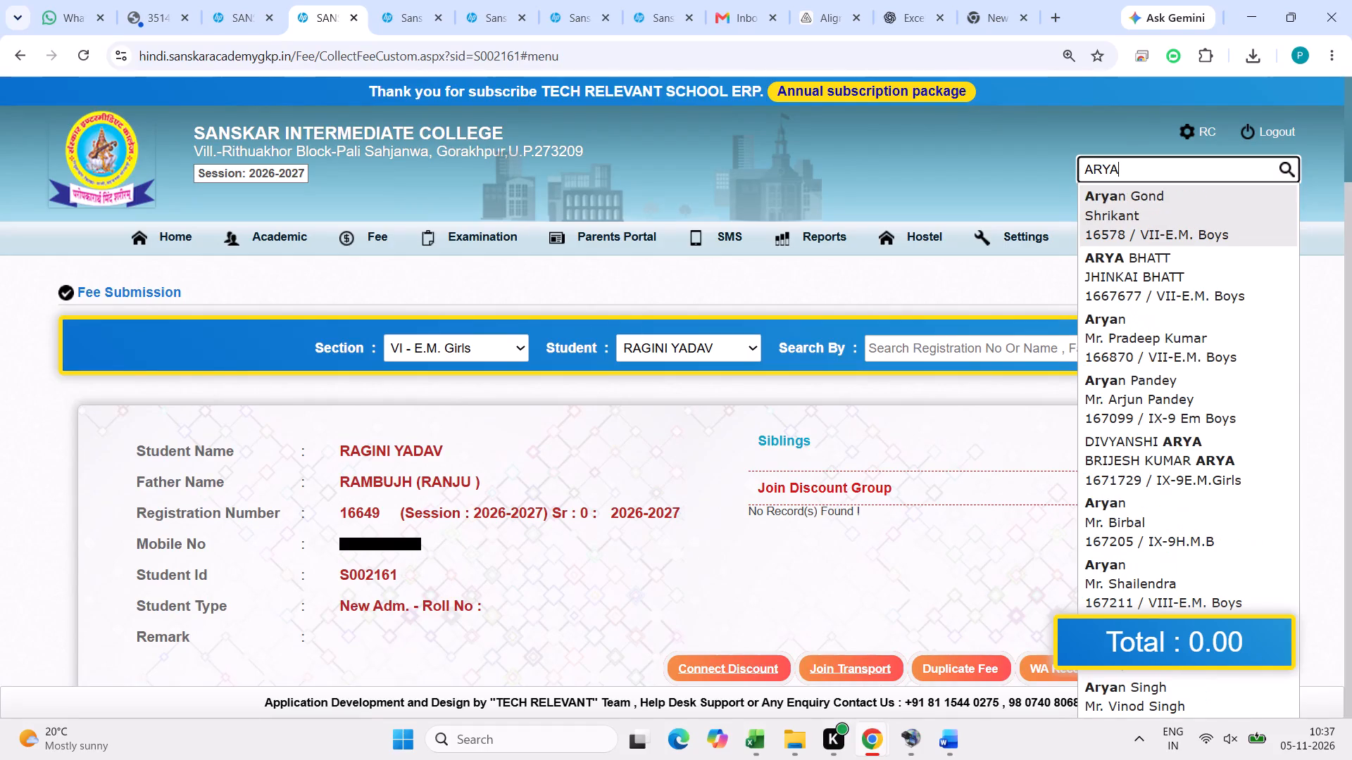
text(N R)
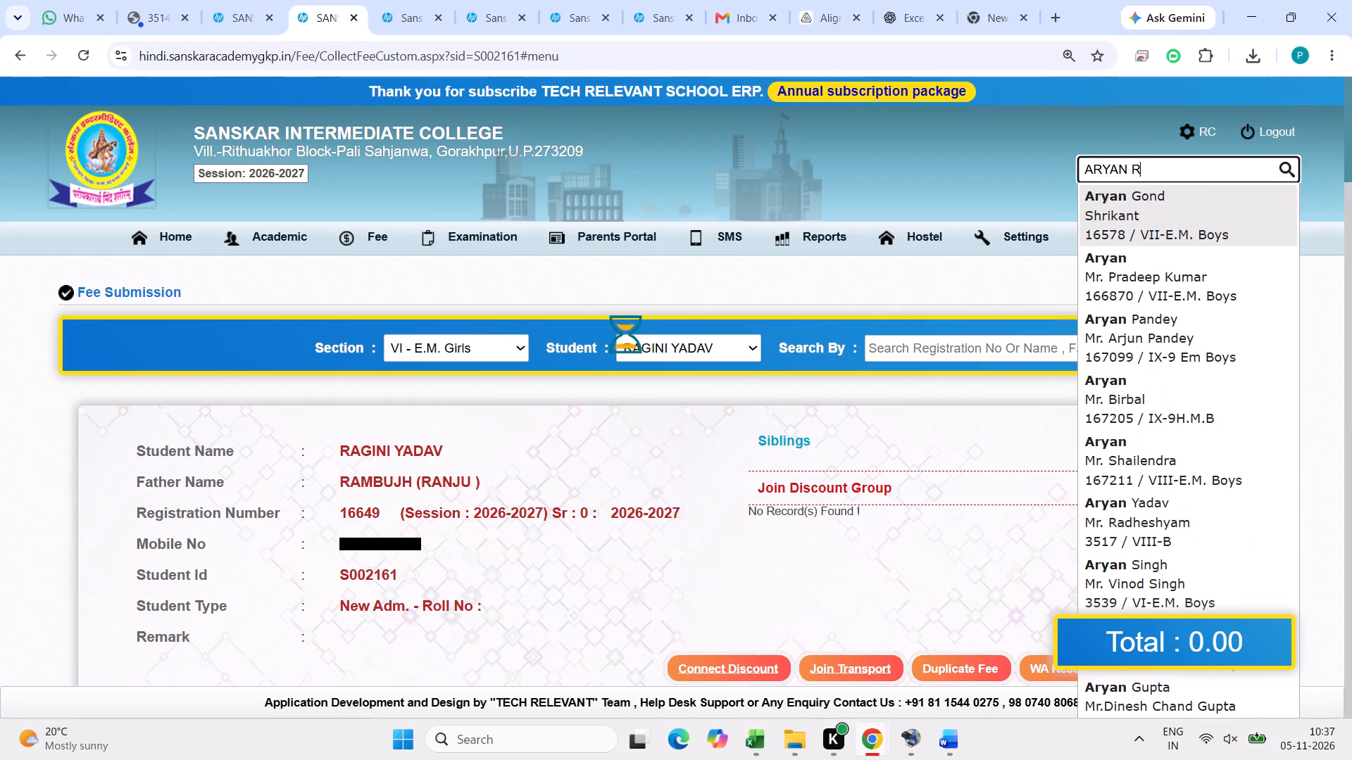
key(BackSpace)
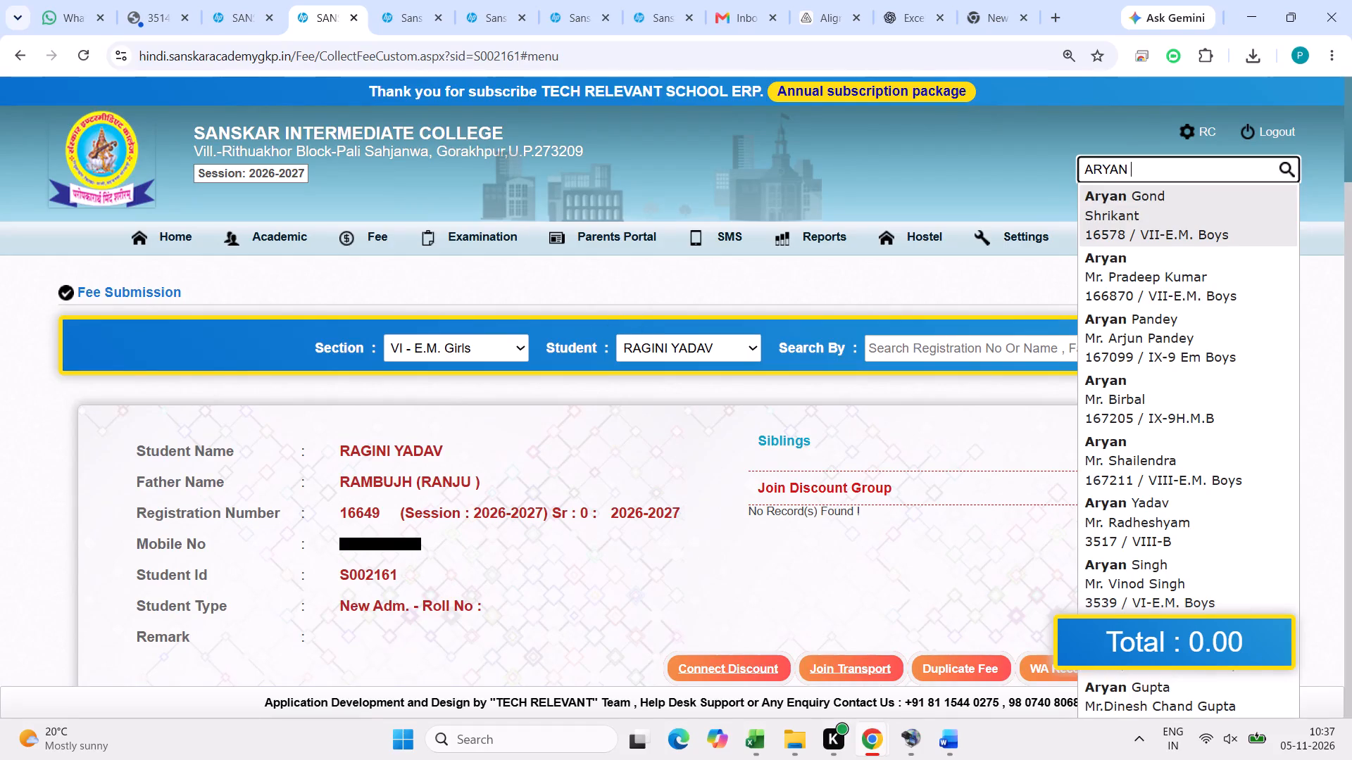
scroll(1179, 392, down, 3)
scroll(1163, 514, down, 1)
scroll(1151, 575, down, 1)
click(1159, 502)
scroll(854, 498, up, 5)
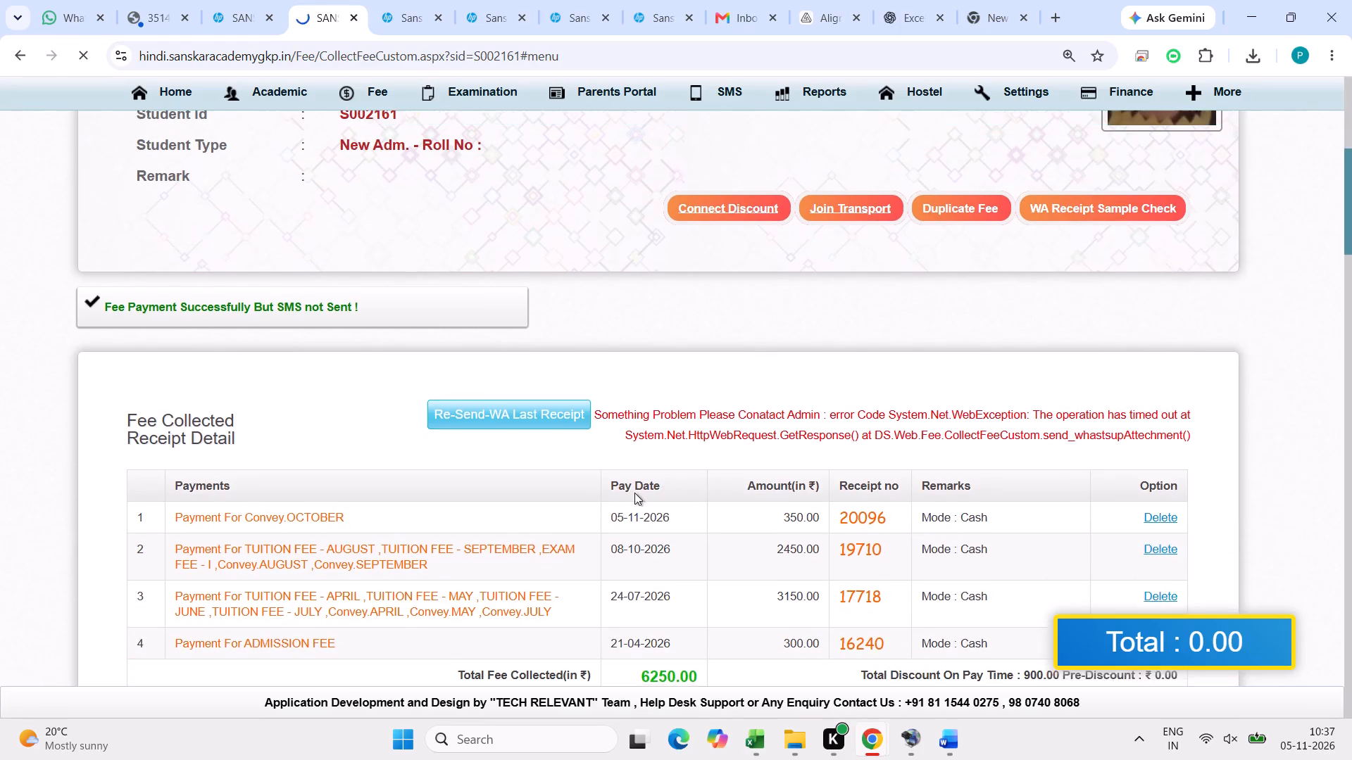
scroll(496, 386, up, 3)
scroll(489, 383, down, 1)
scroll(489, 383, up, 1)
click(545, 449)
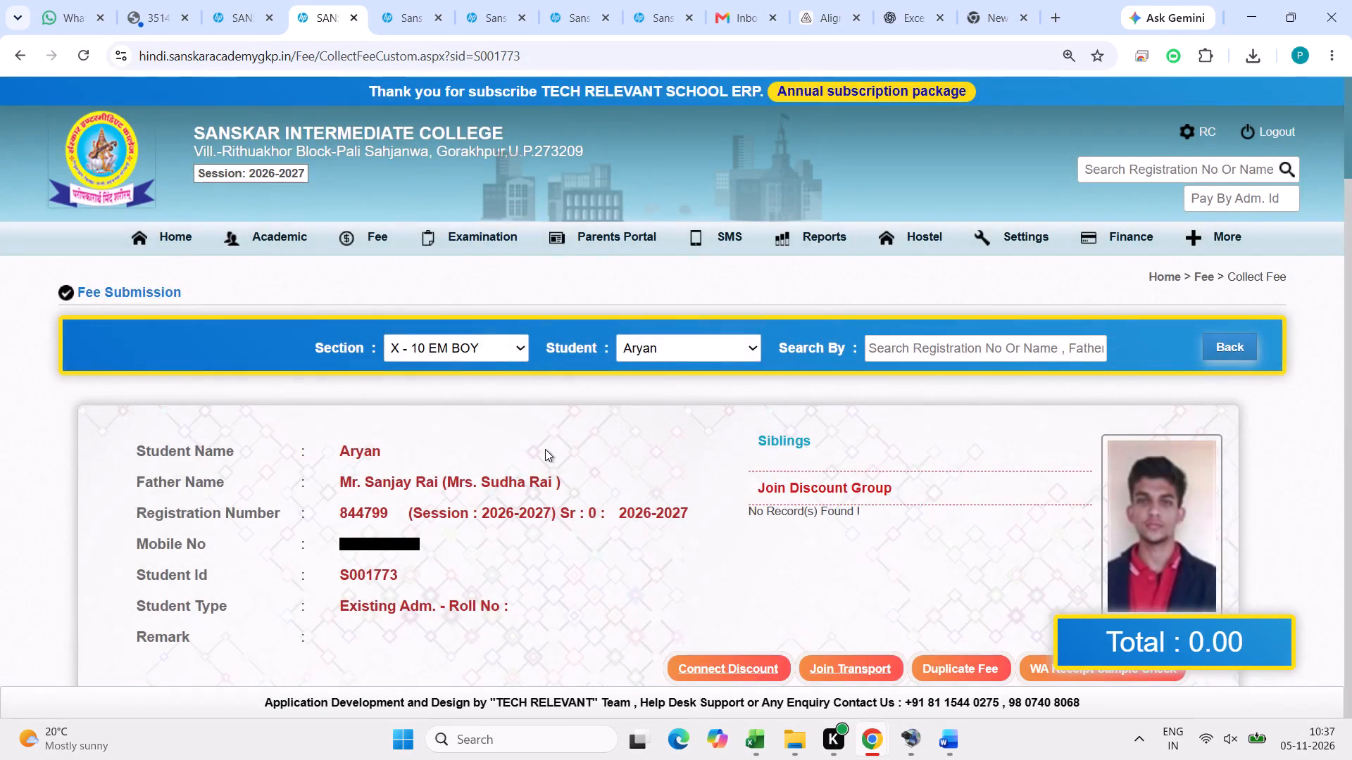
Select the October tuition fee and the September and October transport fees, and submit the 1500.00 cash payment.
scroll(585, 400, up, 1)
scroll(585, 423, down, 9)
scroll(626, 594, down, 4)
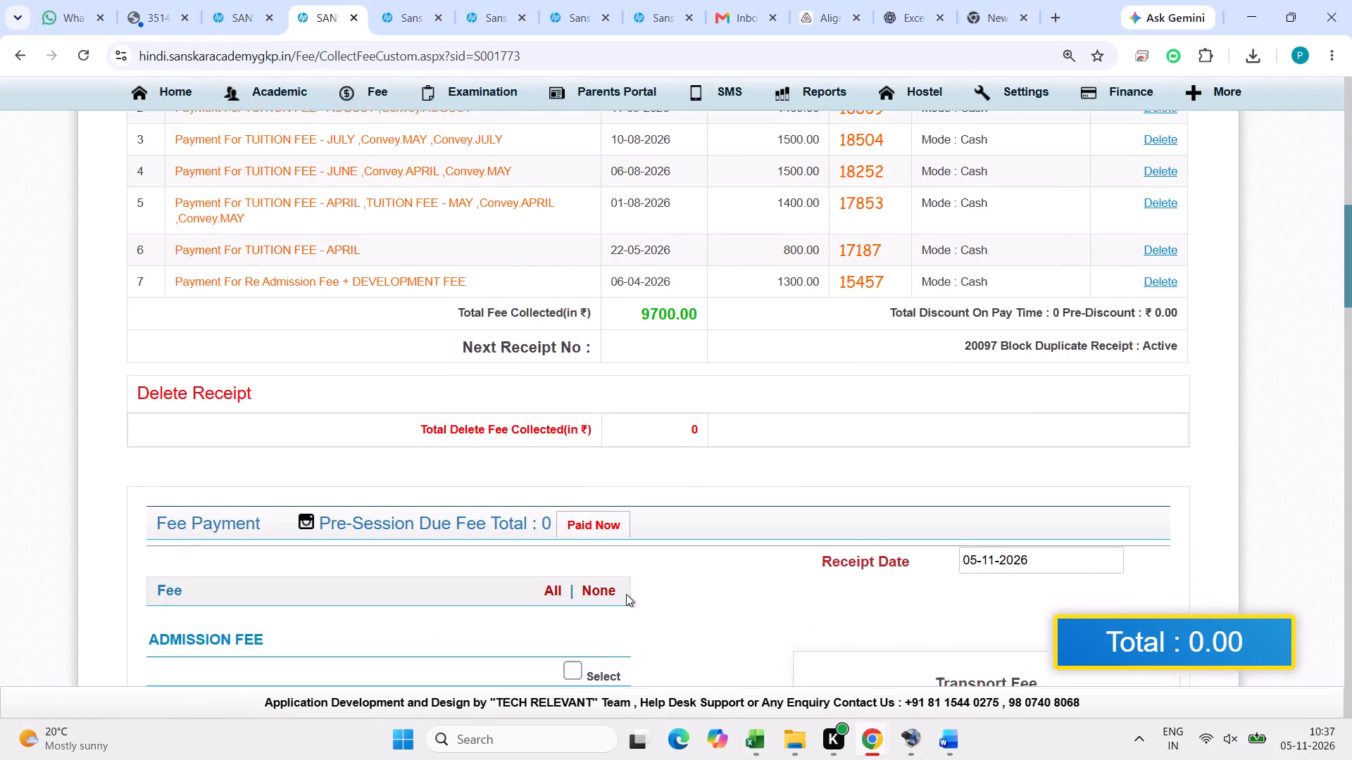
scroll(626, 594, down, 5)
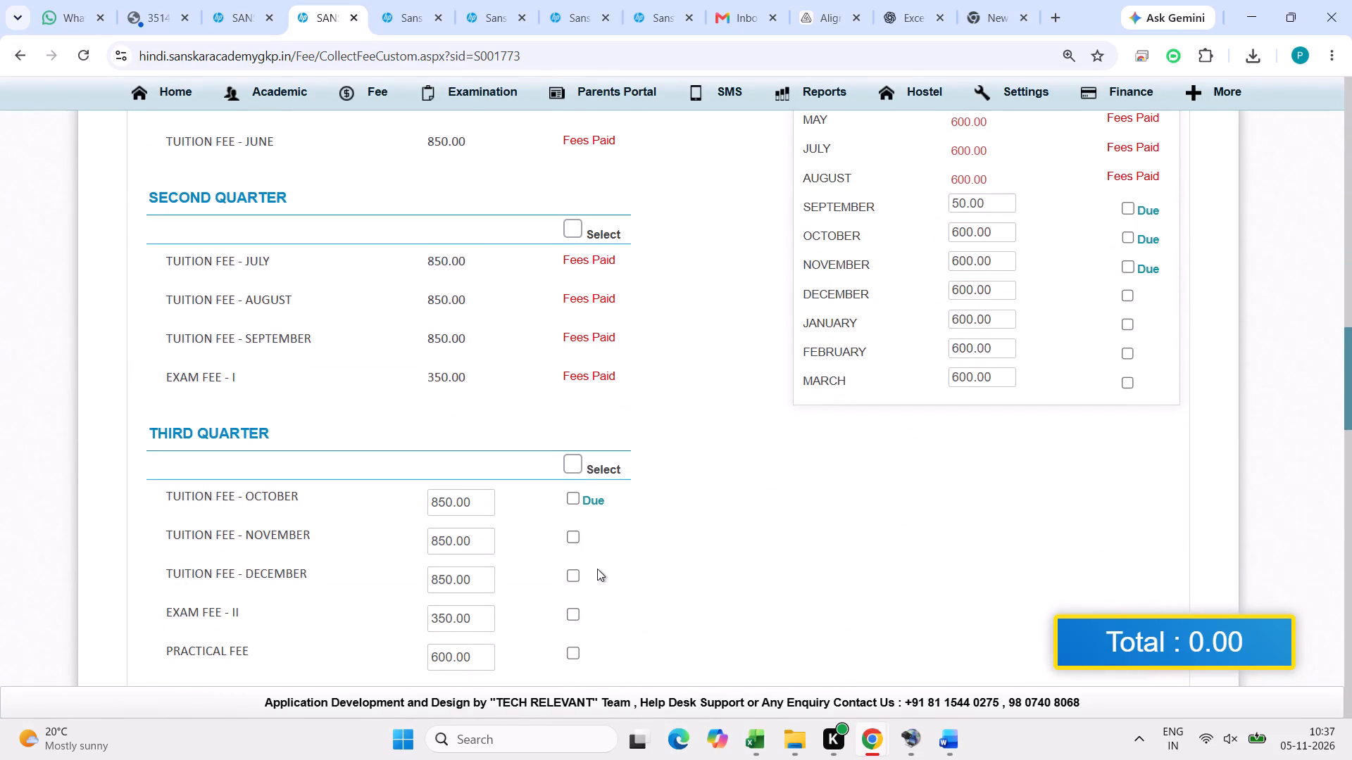
click(573, 490)
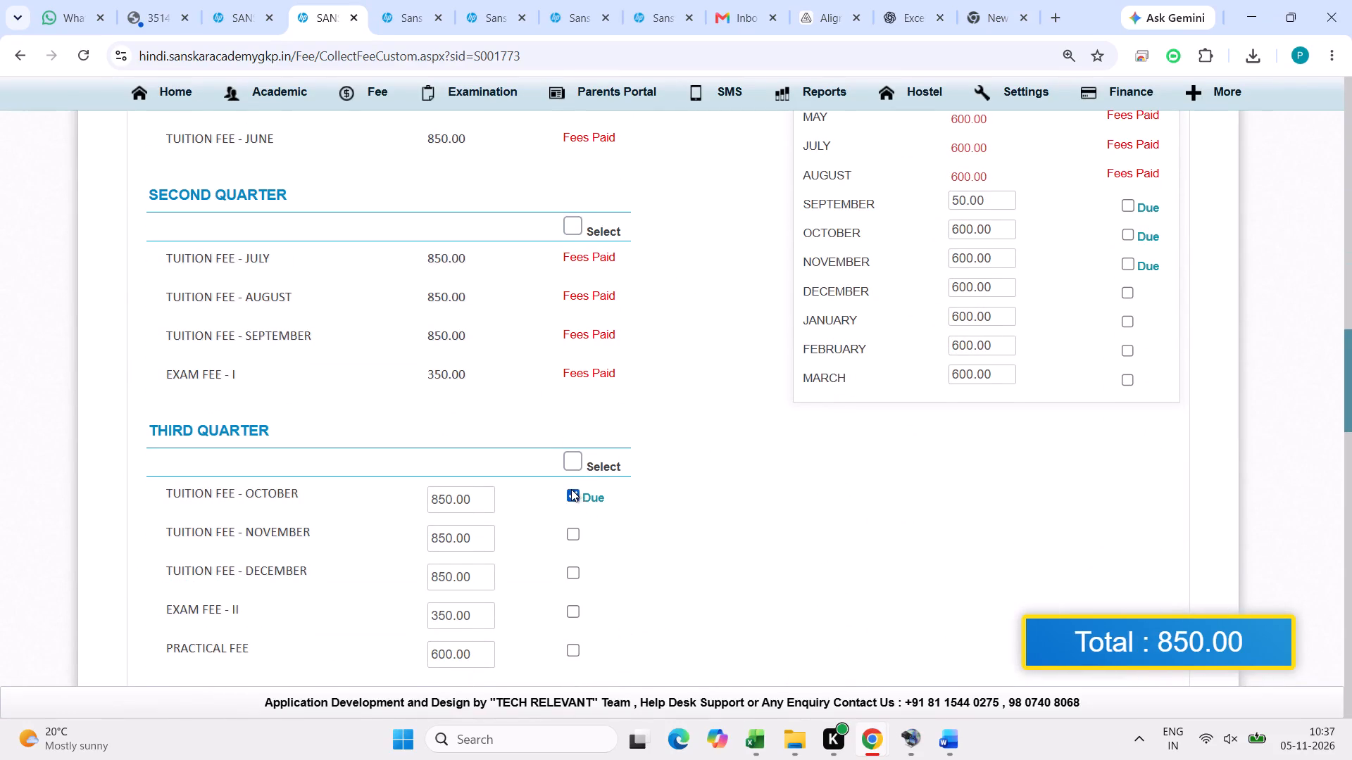
click(1135, 202)
click(1127, 210)
click(1127, 233)
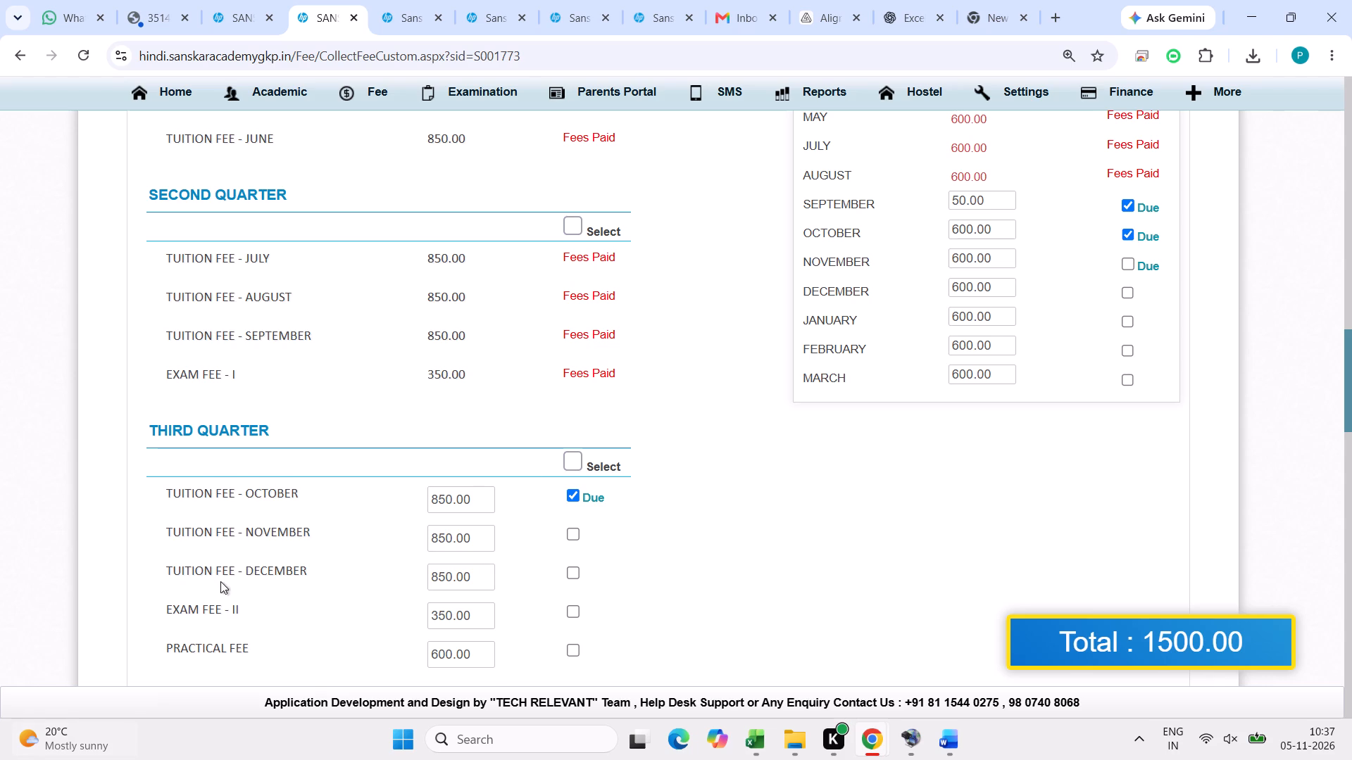
scroll(223, 578, up, 1)
scroll(223, 578, down, 1)
scroll(206, 578, up, 1)
scroll(352, 355, down, 17)
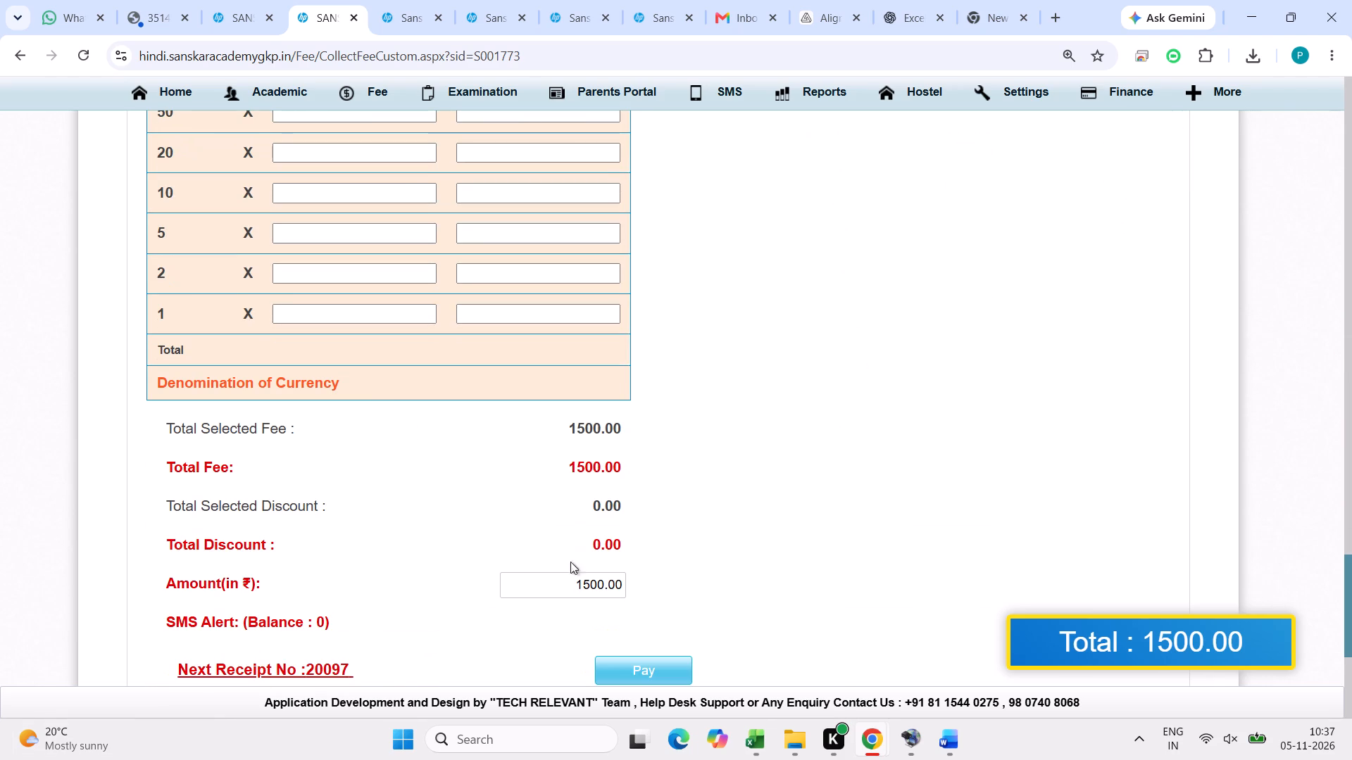
click(618, 666)
scroll(618, 666, up, 3)
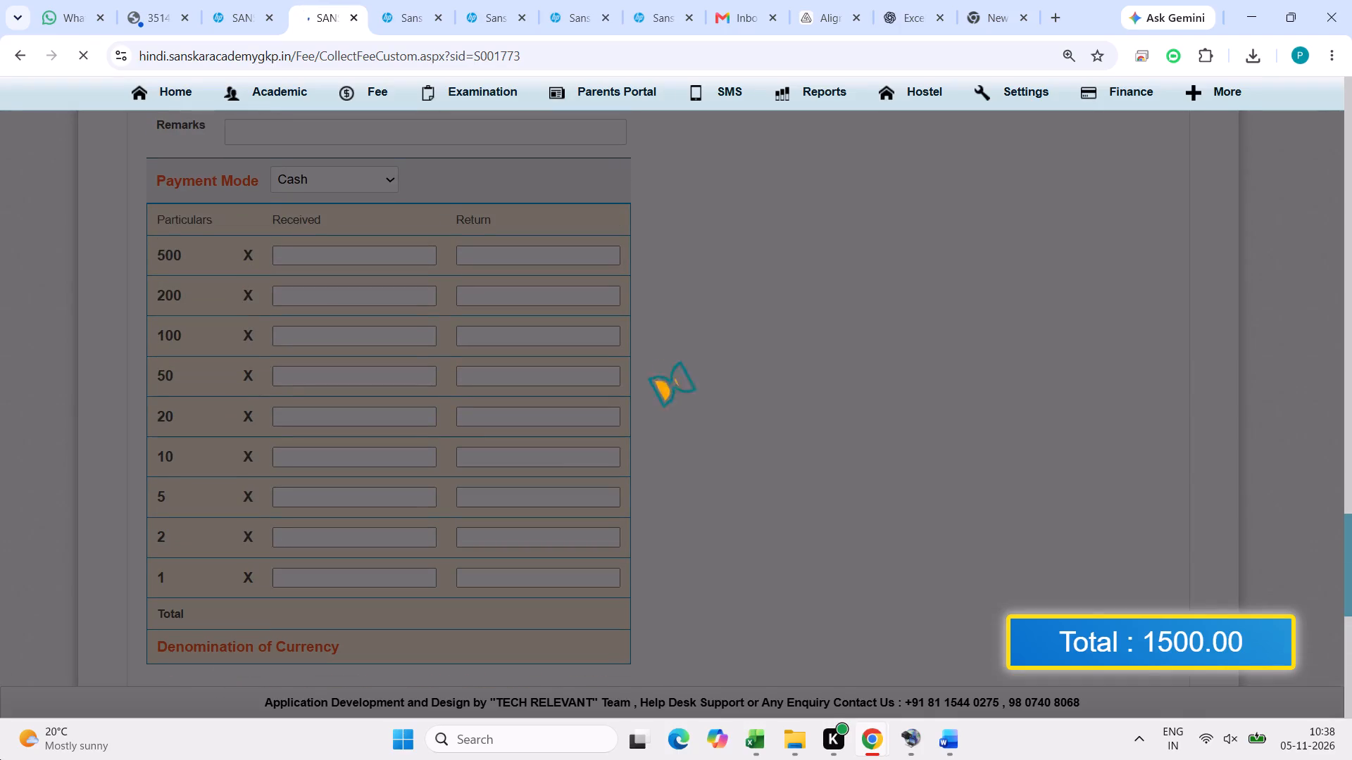
scroll(198, 557, down, 1)
scroll(151, 284, up, 1)
scroll(587, 241, down, 1)
scroll(591, 242, up, 1)
scroll(593, 244, down, 1)
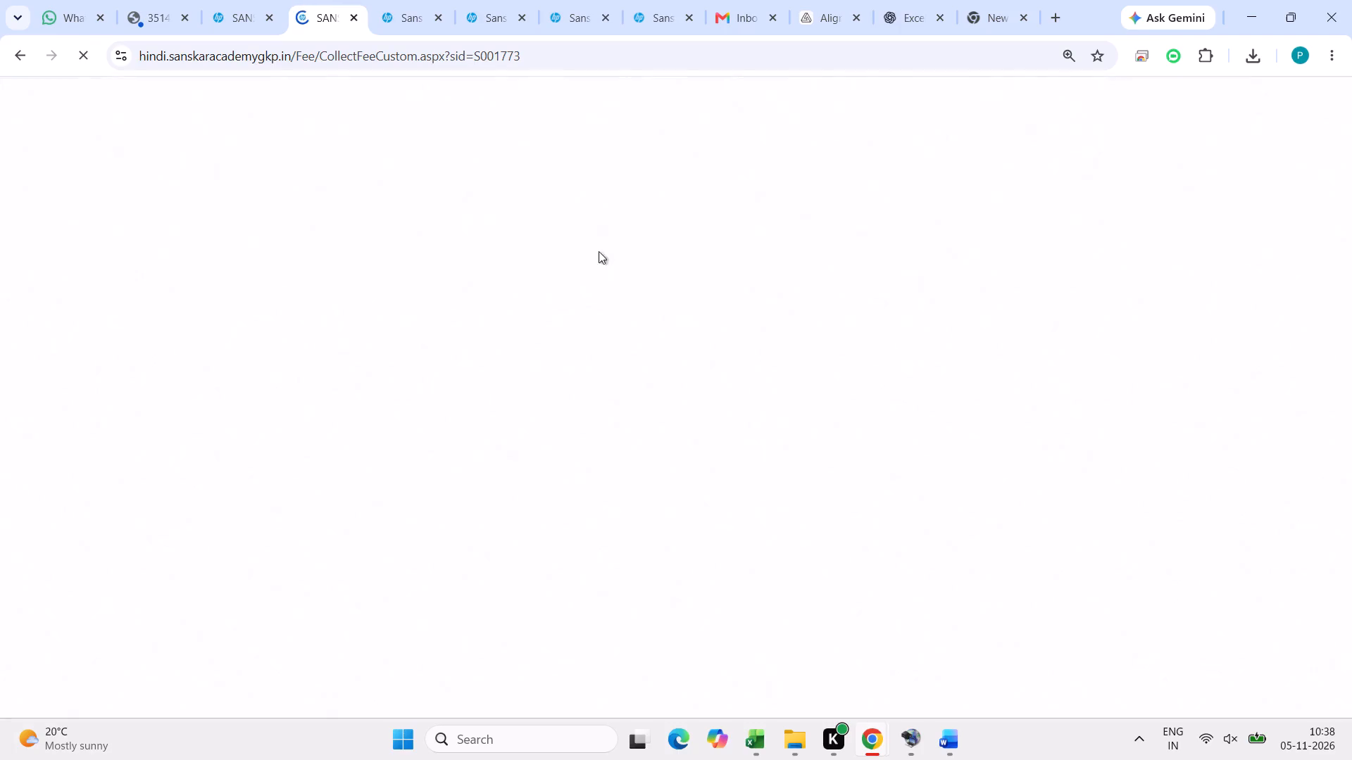
scroll(599, 254, up, 2)
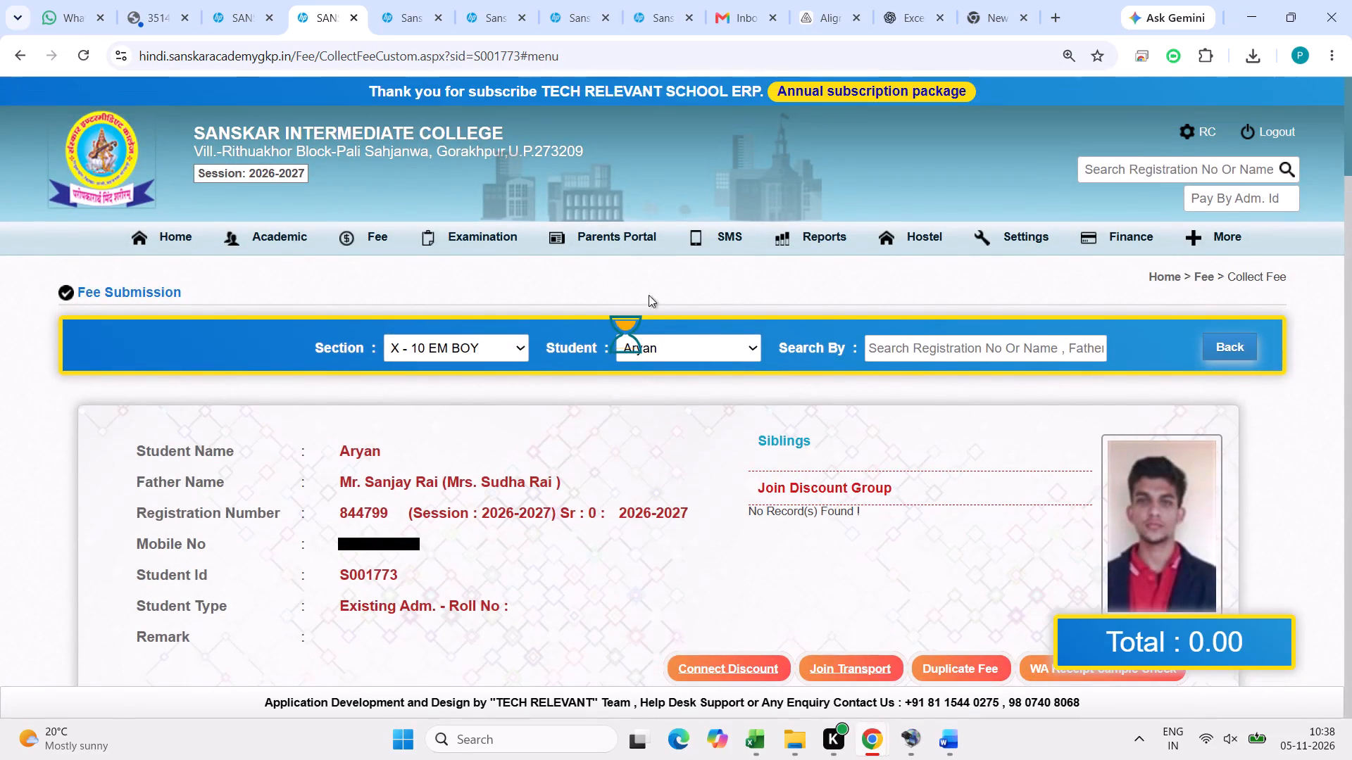
Print the new tuition and conveyance fee receipt in the A4 landscape 2 receipt format and close the receipt.
click(934, 266)
scroll(934, 266, down, 2)
scroll(931, 270, up, 1)
scroll(930, 271, down, 1)
scroll(928, 271, up, 1)
scroll(927, 272, down, 1)
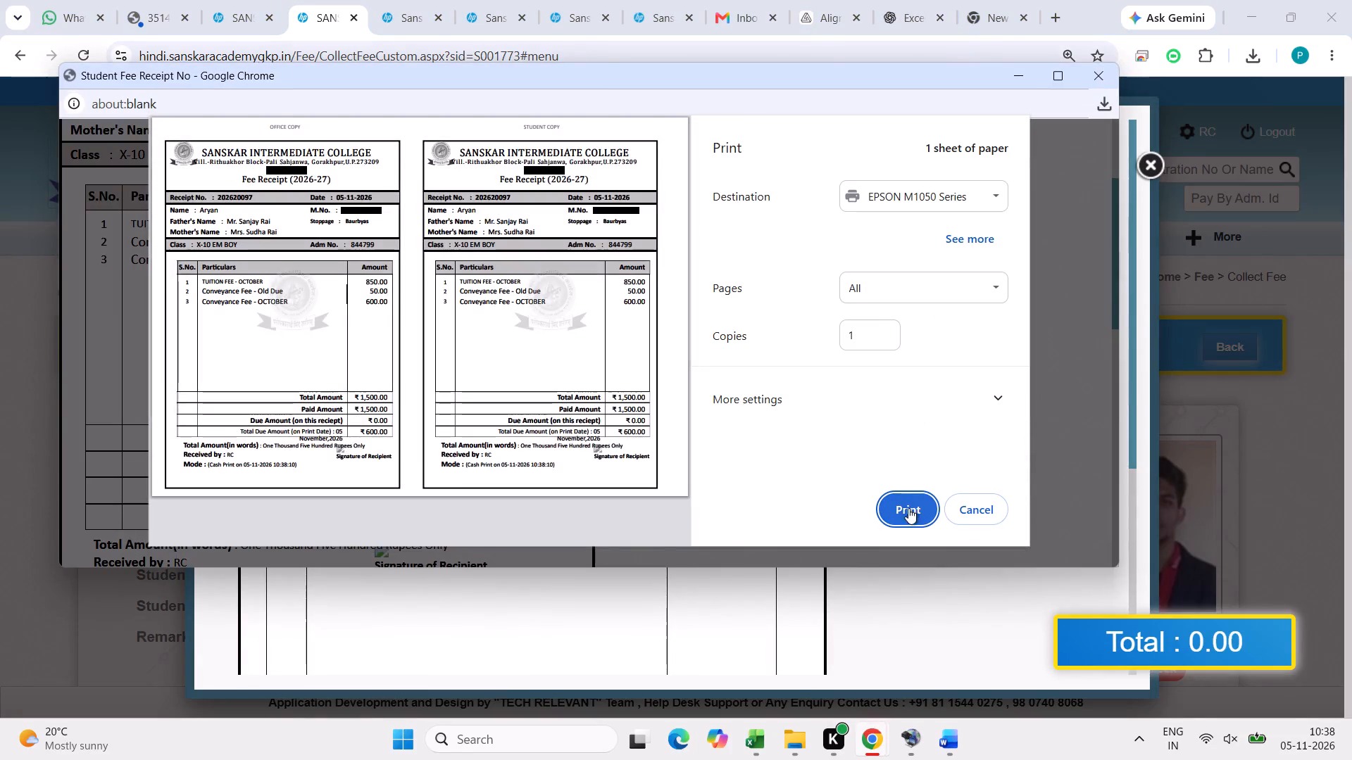
click(906, 509)
click(1106, 82)
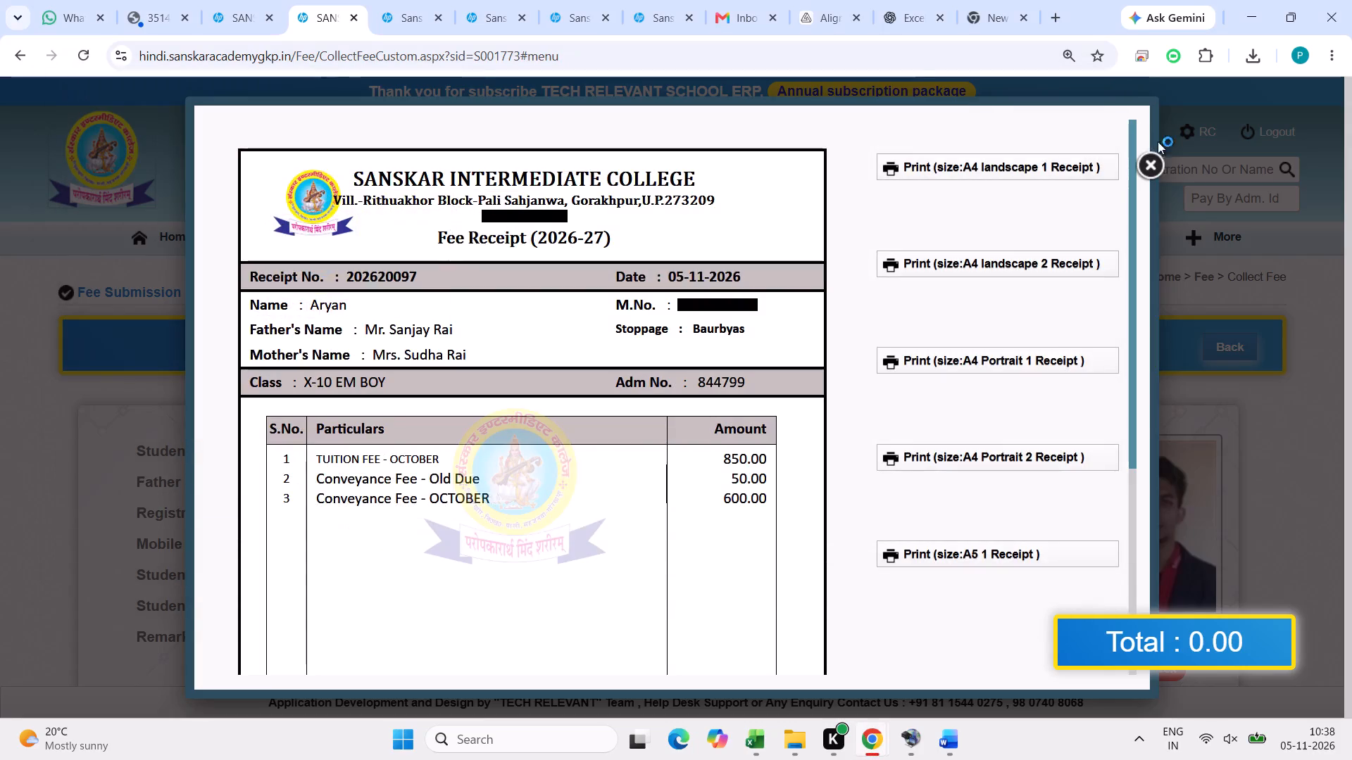
click(1163, 159)
Check the student's remaining tuition, exam and transport fee dues by month.
scroll(809, 367, down, 12)
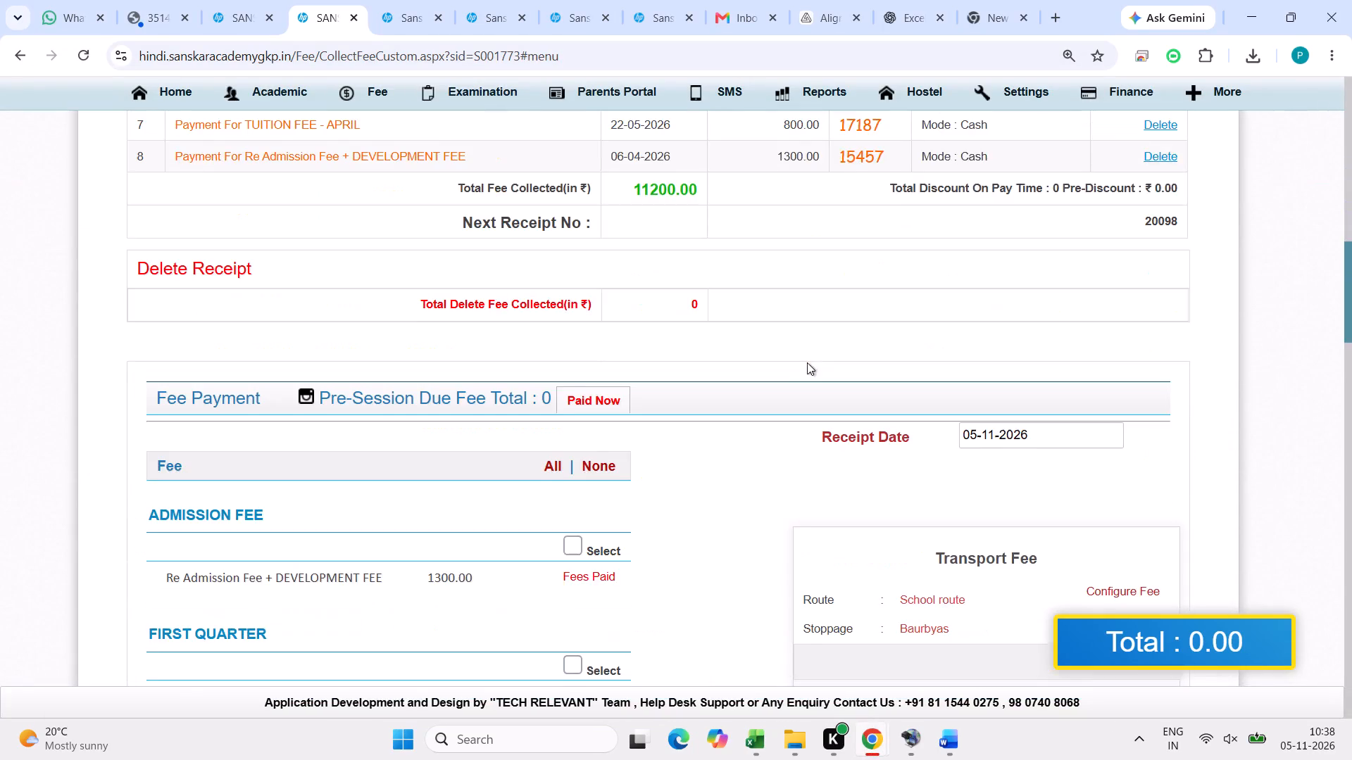
scroll(807, 362, down, 2)
scroll(807, 362, up, 1)
scroll(807, 362, down, 4)
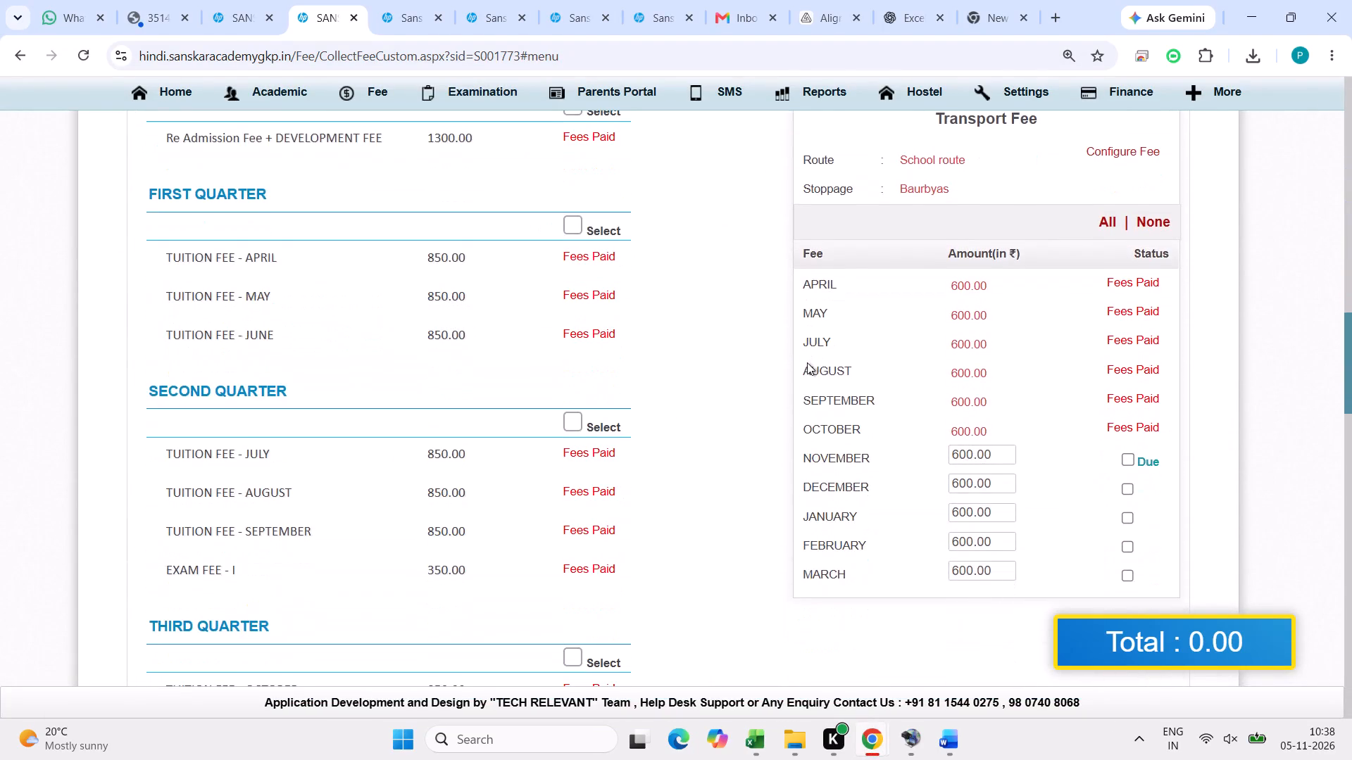
scroll(807, 362, down, 2)
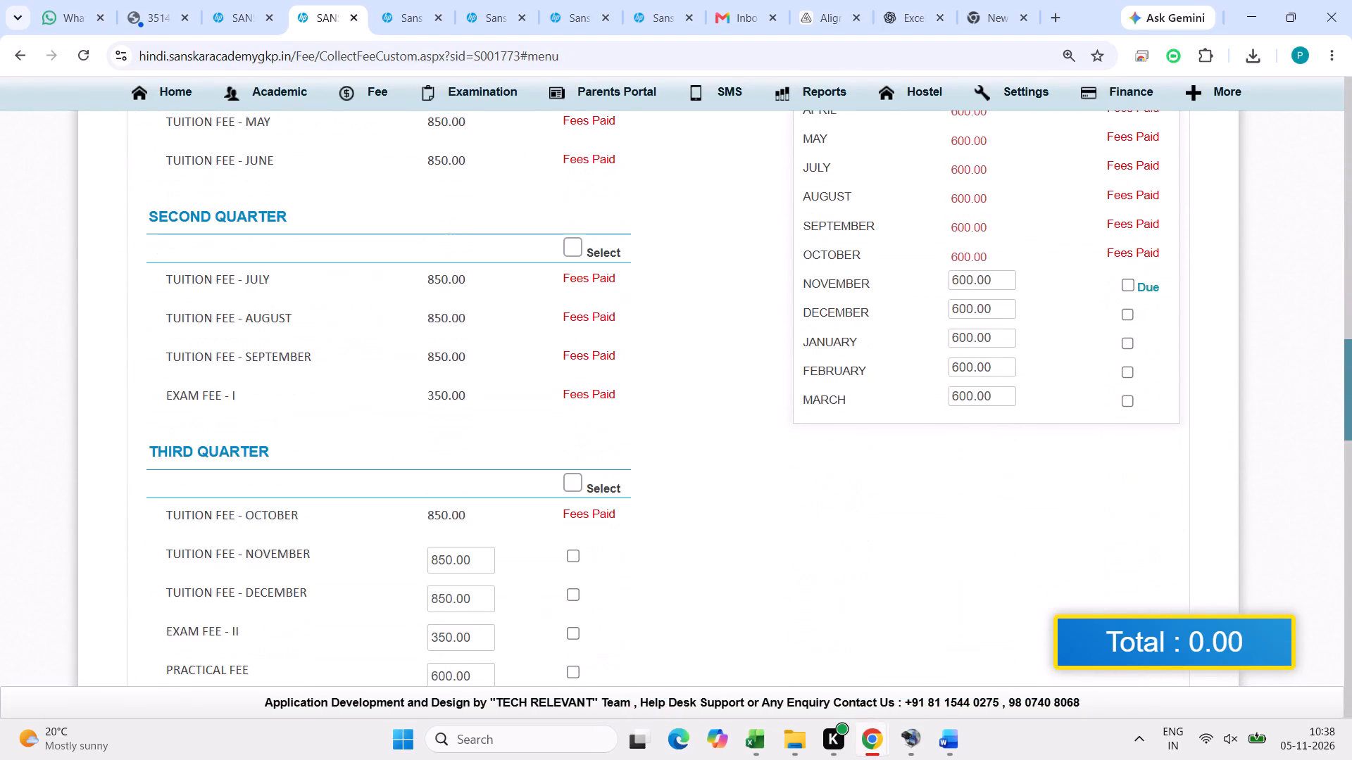